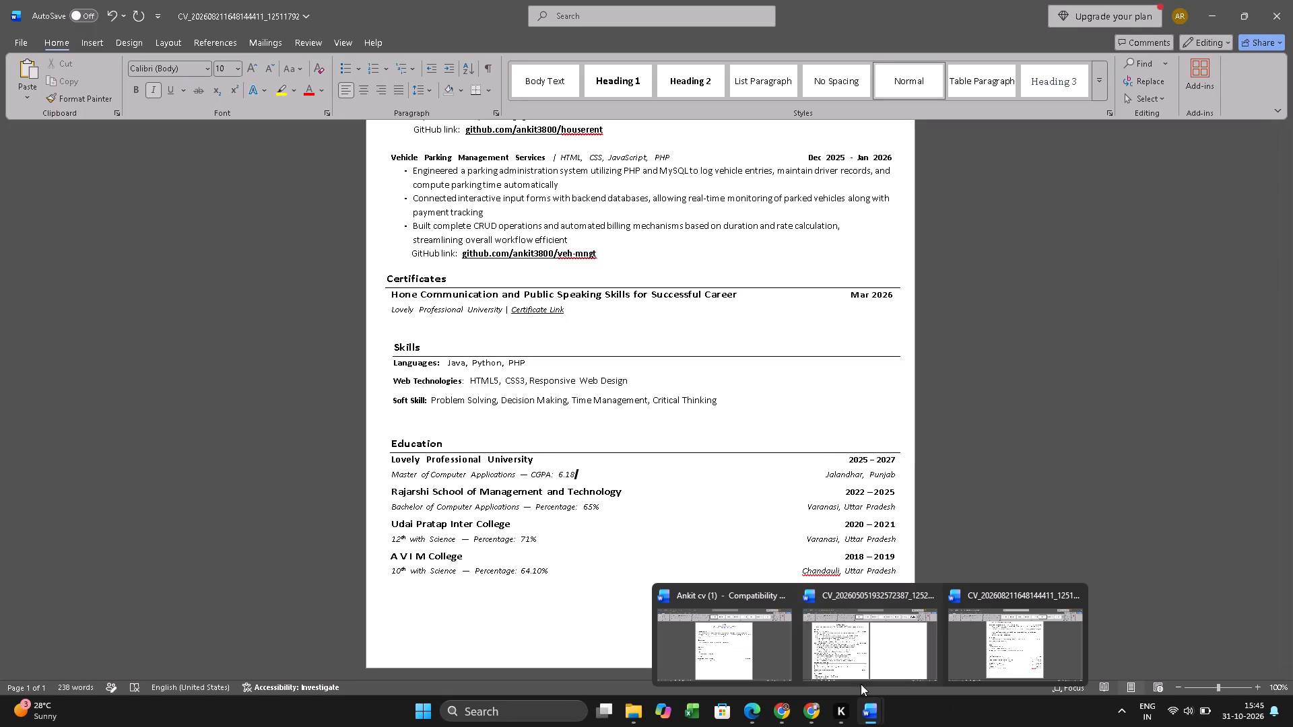
click(853, 644)
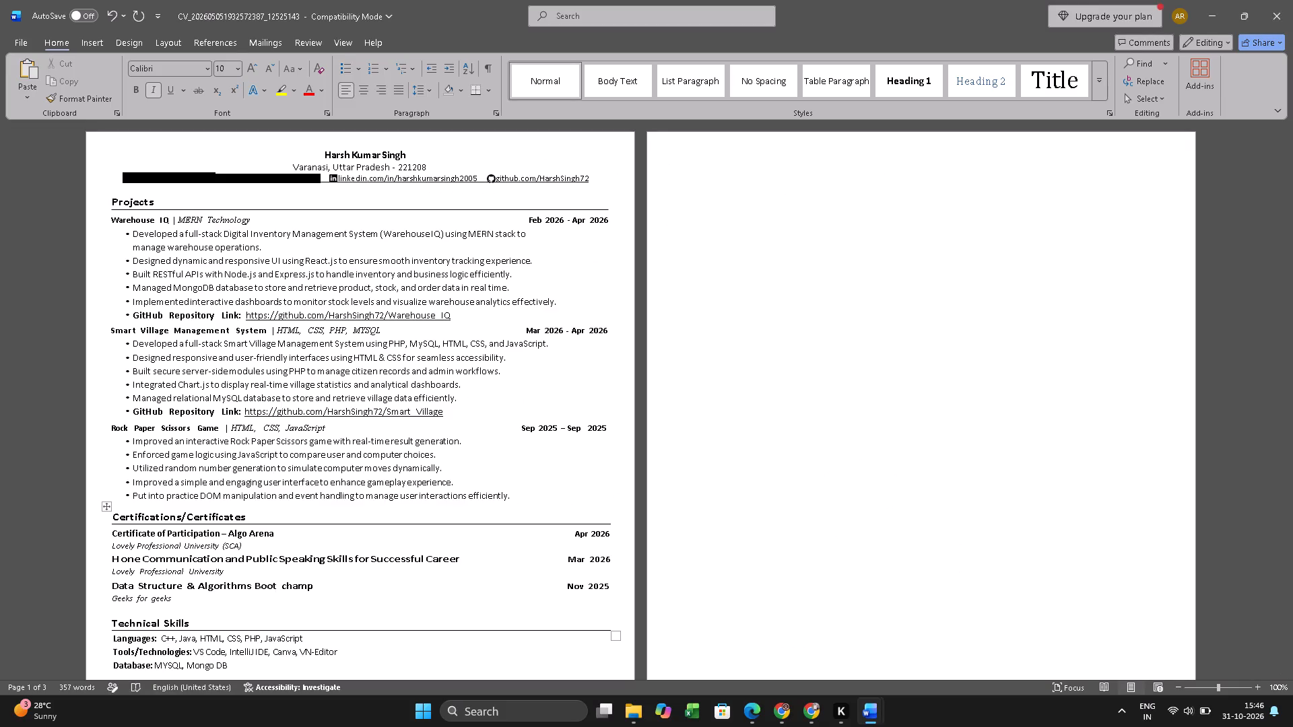
click(424, 490)
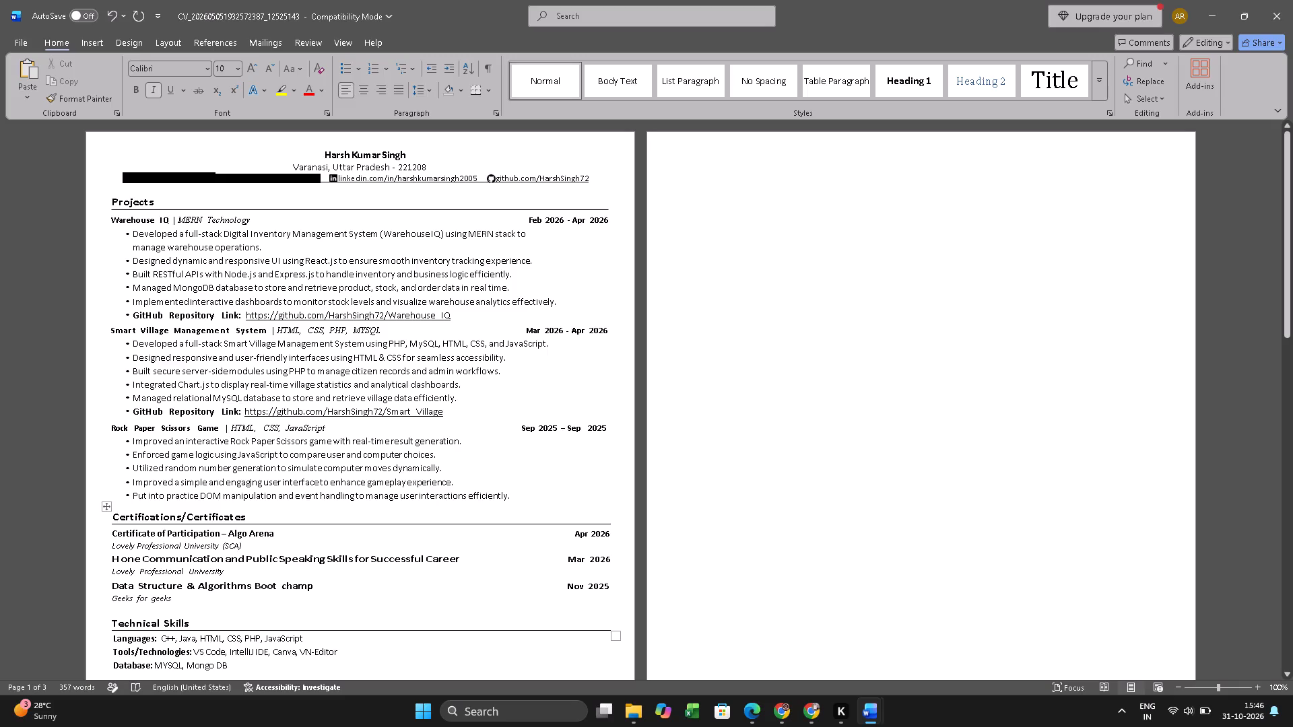
key(ctrl+a)
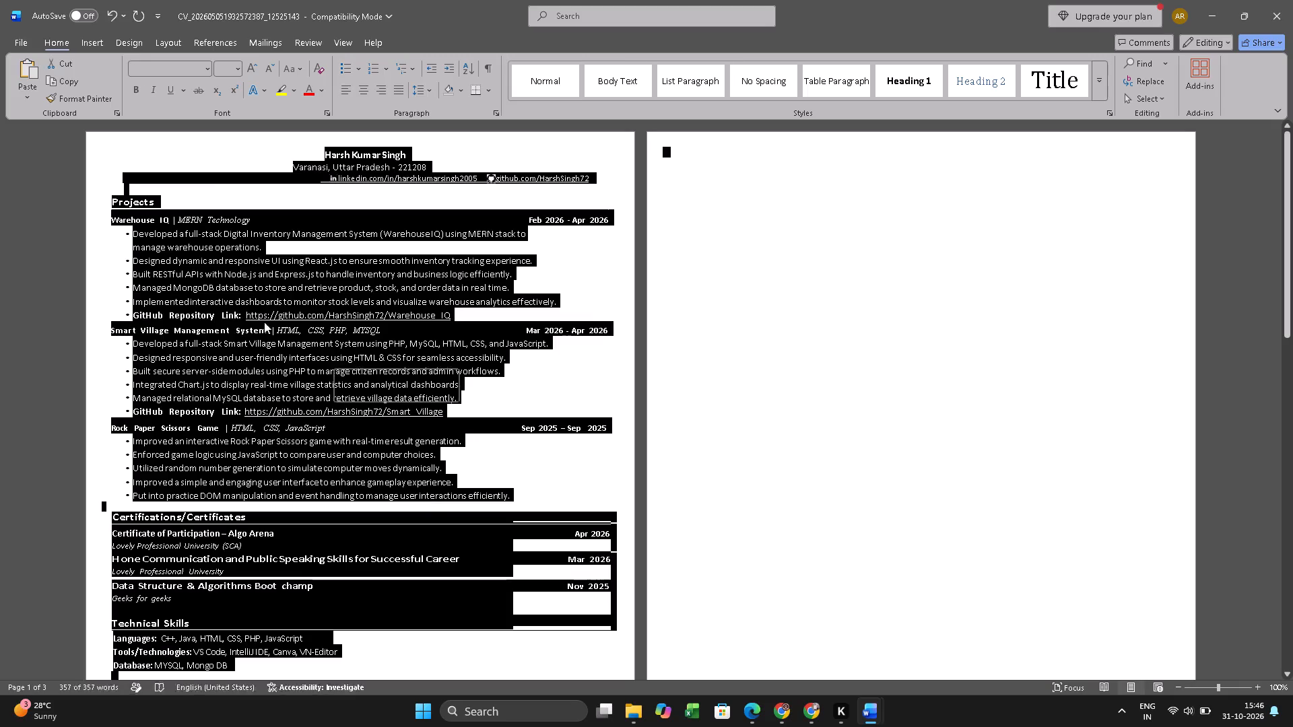
click(207, 68)
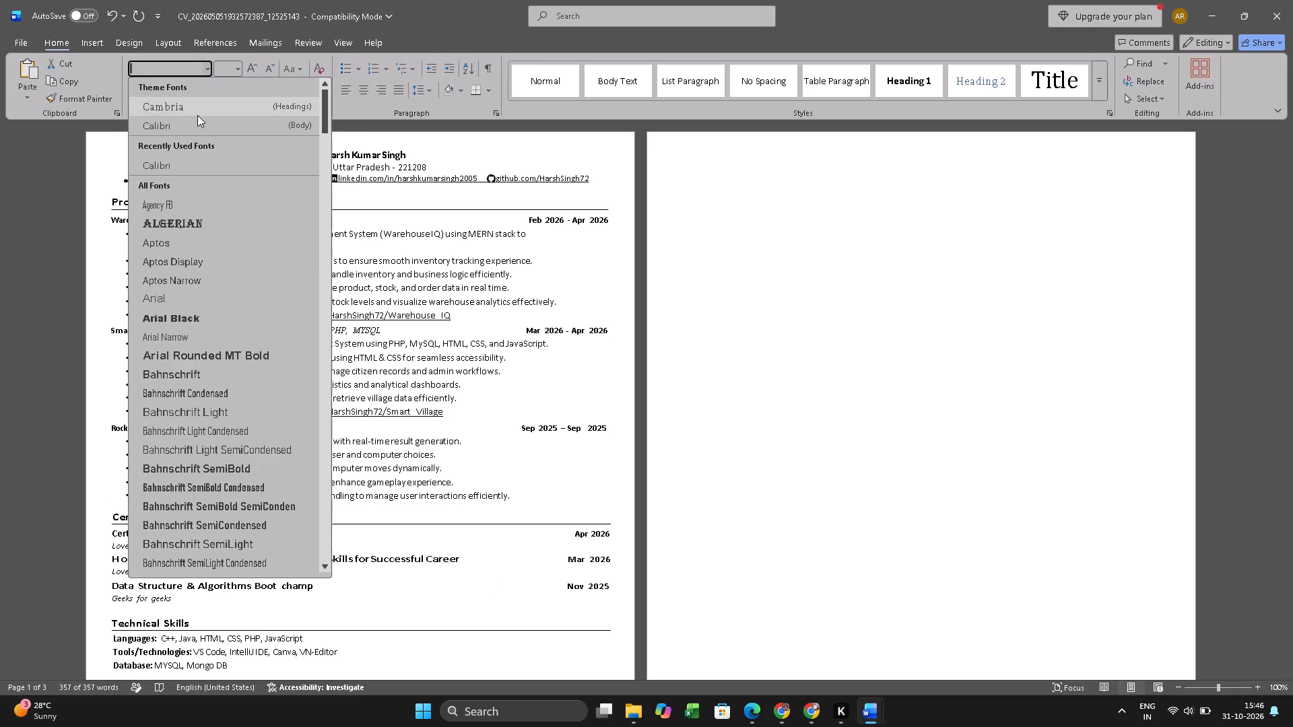
click(197, 125)
click(289, 246)
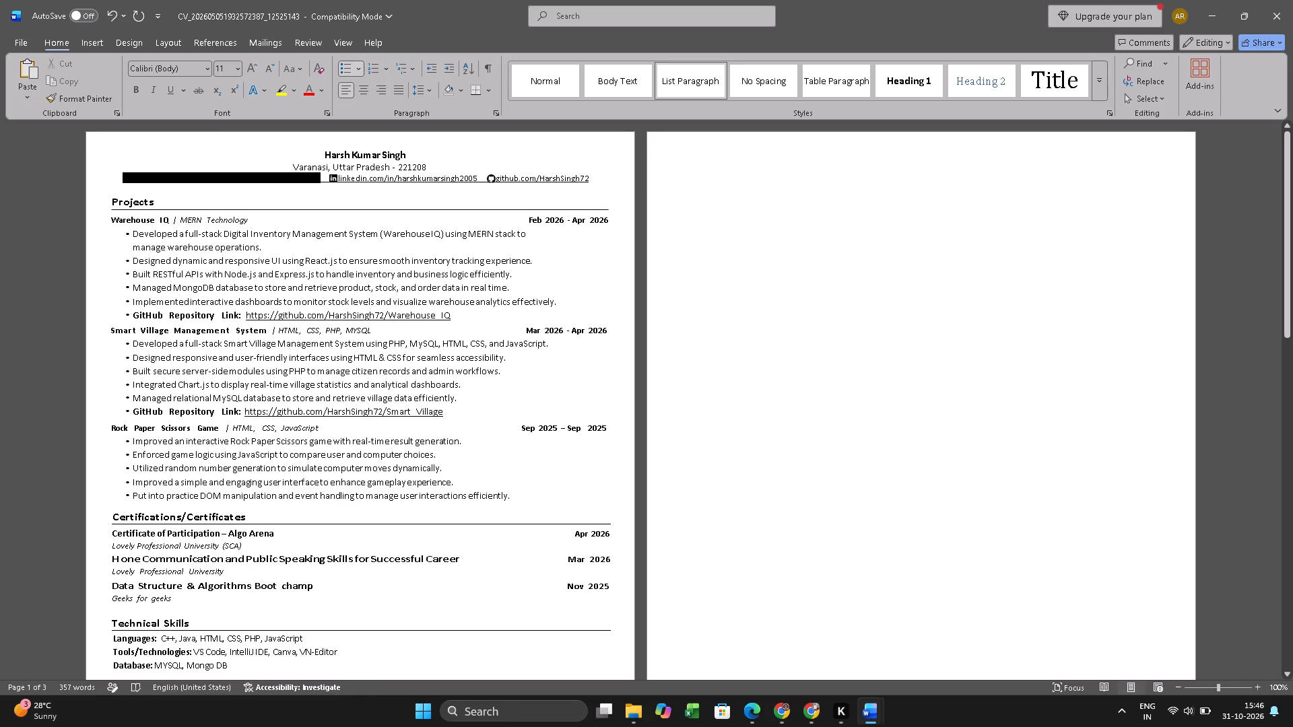
Remove the underline from the gap and icon just before the GitHub link in the contact line.
triple_click(1257, 685)
triple_click(1257, 685)
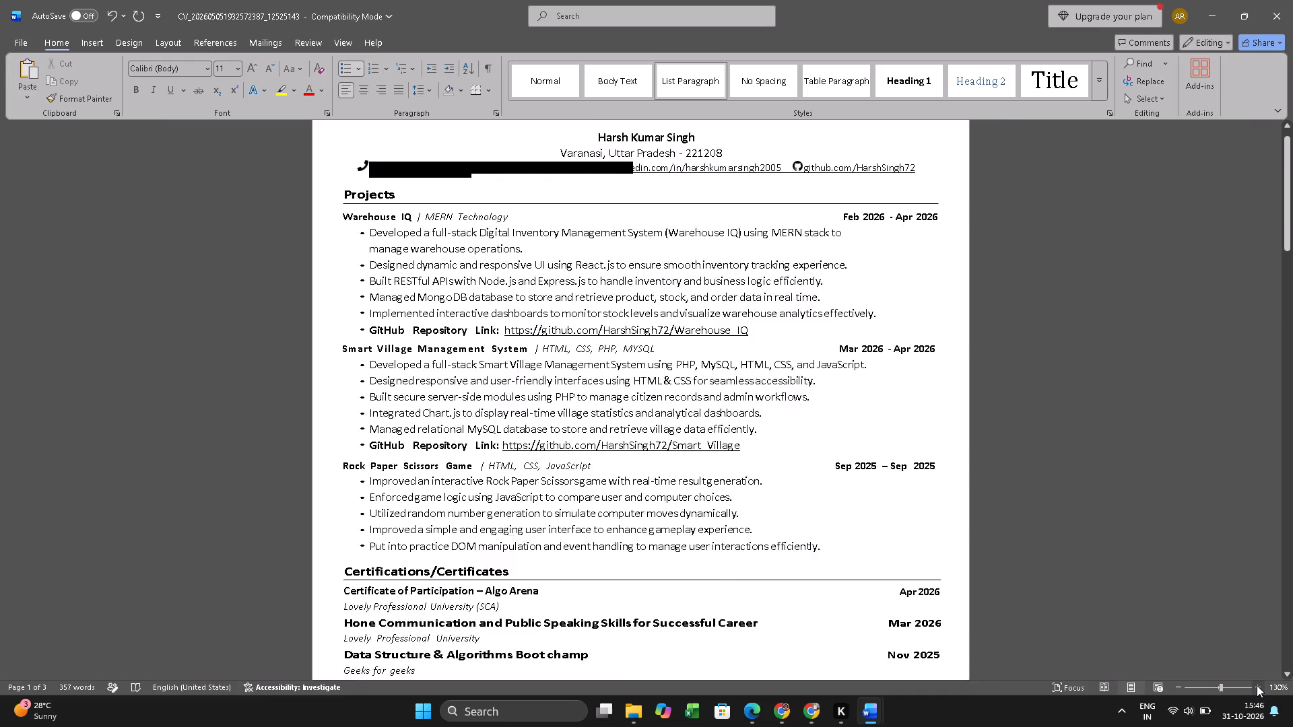
double_click(1257, 685)
scroll(1146, 549, up, 2)
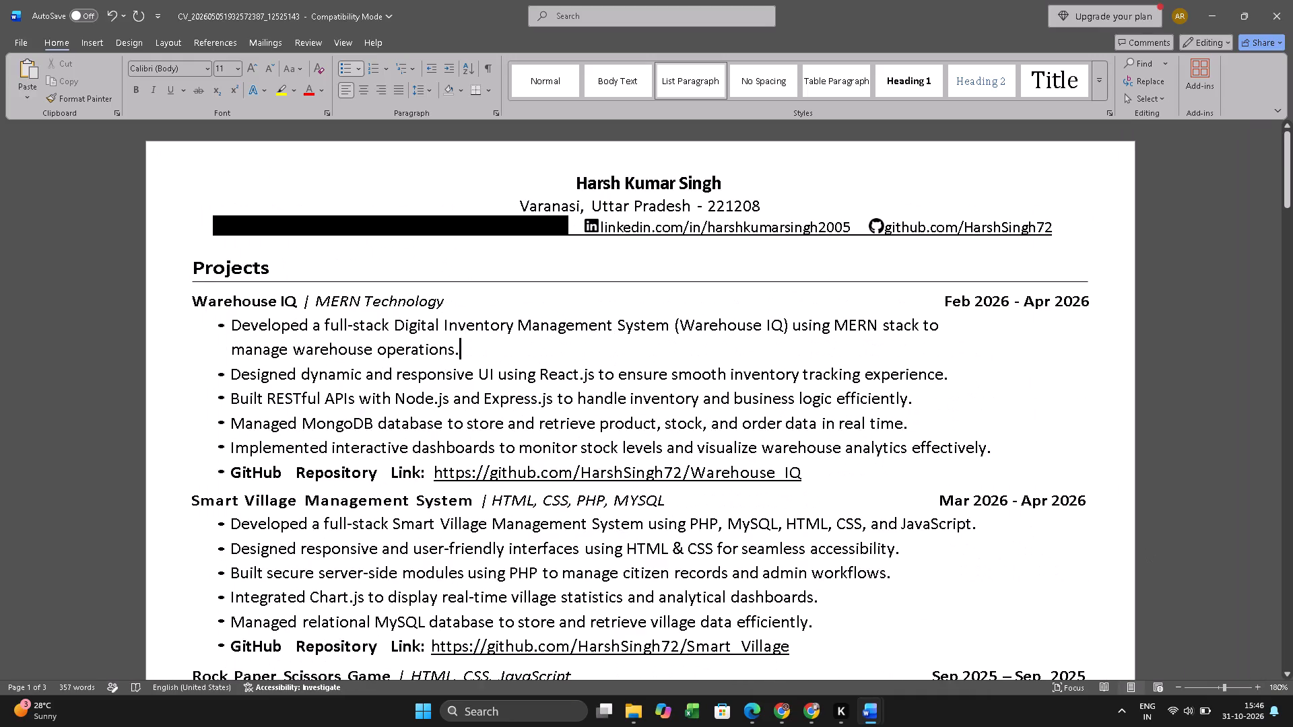
scroll(1146, 549, up, 1)
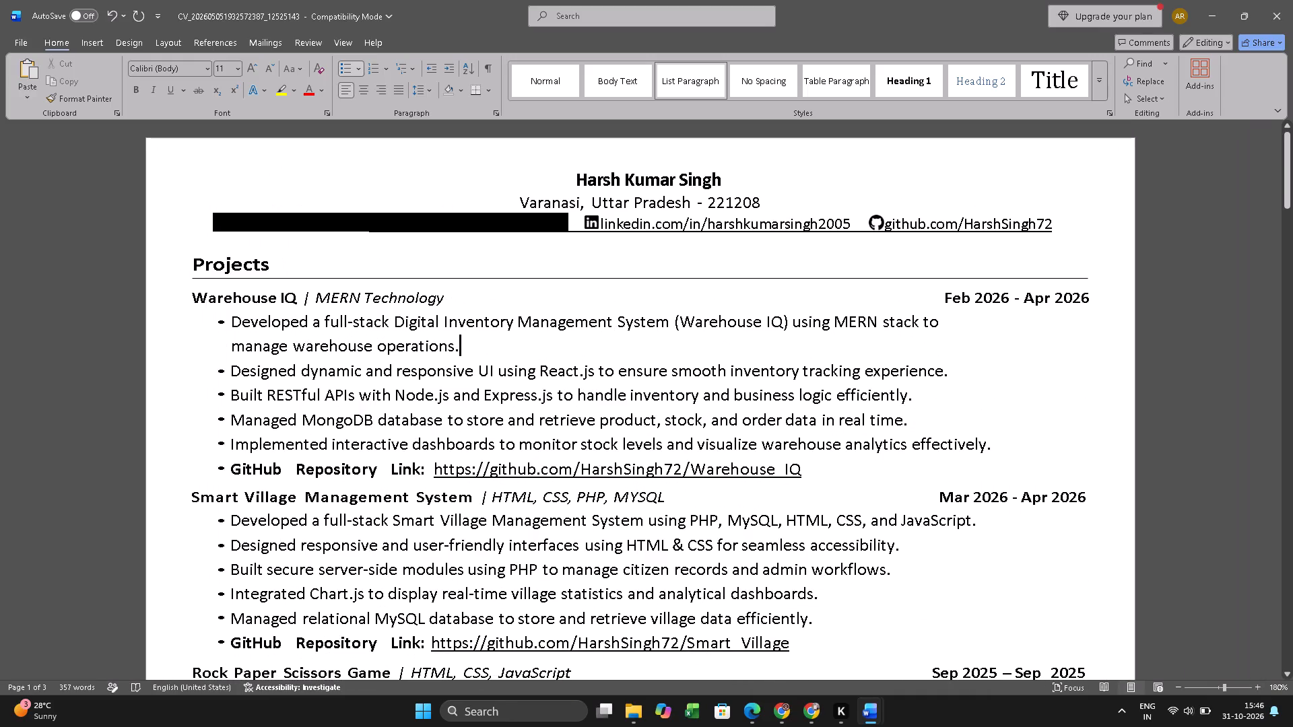
click(884, 225)
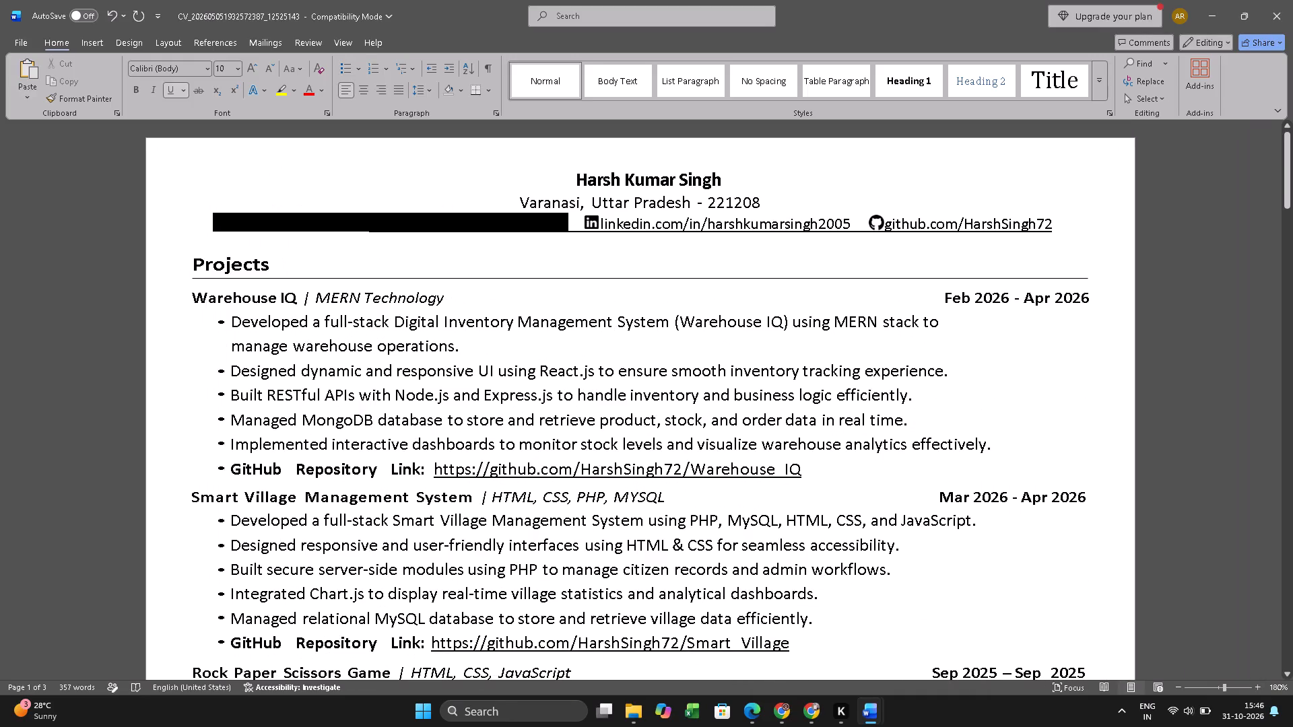
key(shift+Left)
key(shift+Left)
key(shift+Right)
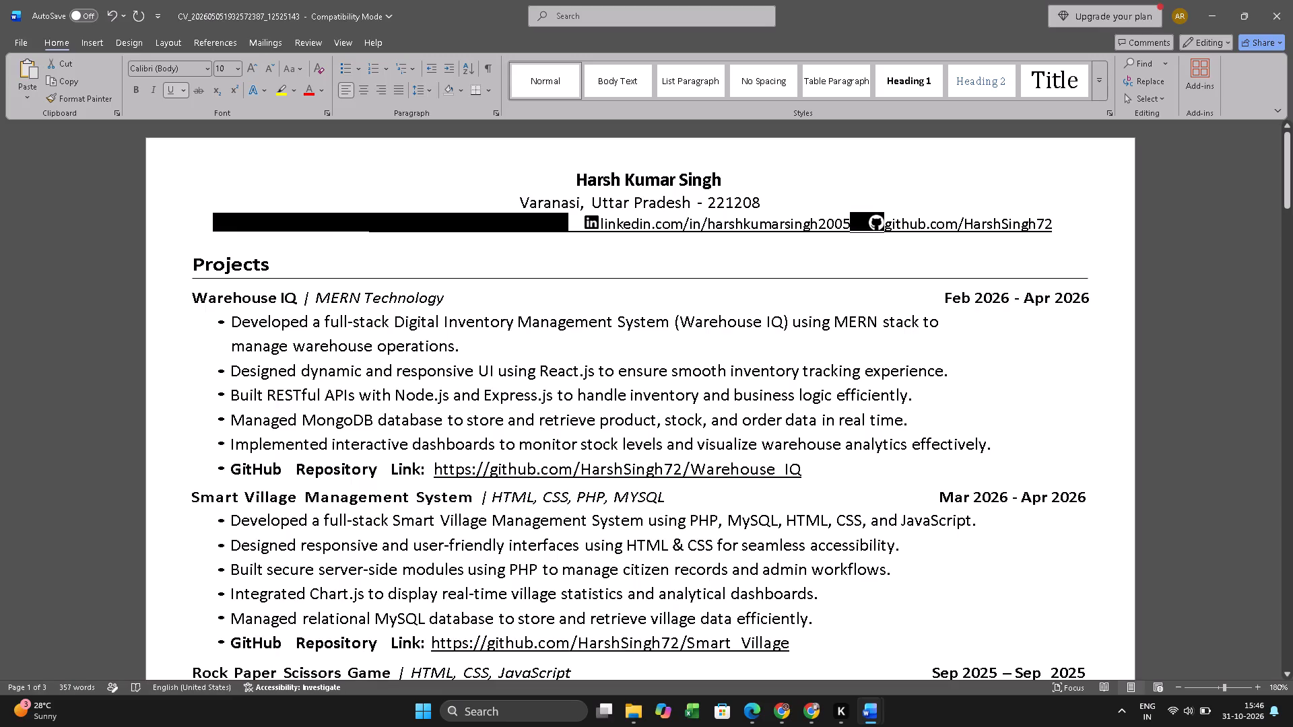
key(ctrl+u)
click(884, 225)
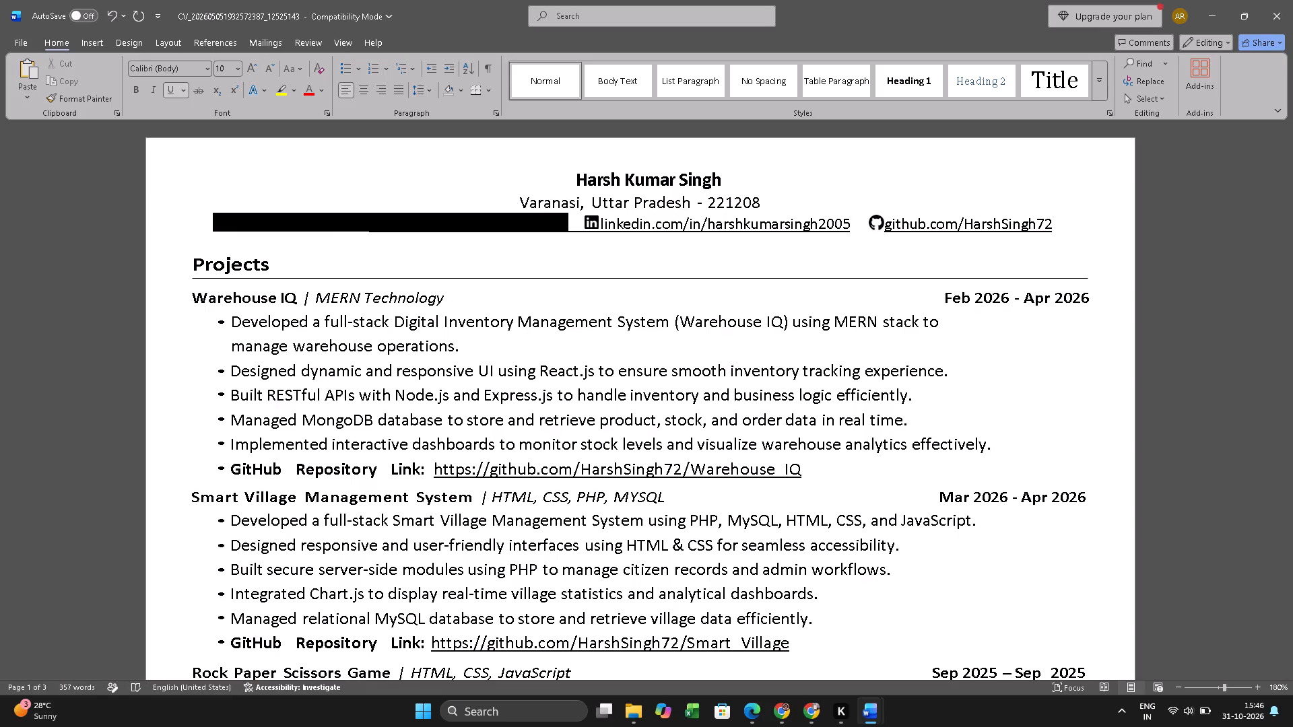
Remove the underline from the gap and icon just before the LinkedIn link in the contact line.
click(609, 223)
key(Left)
key(Left)
key(Left)
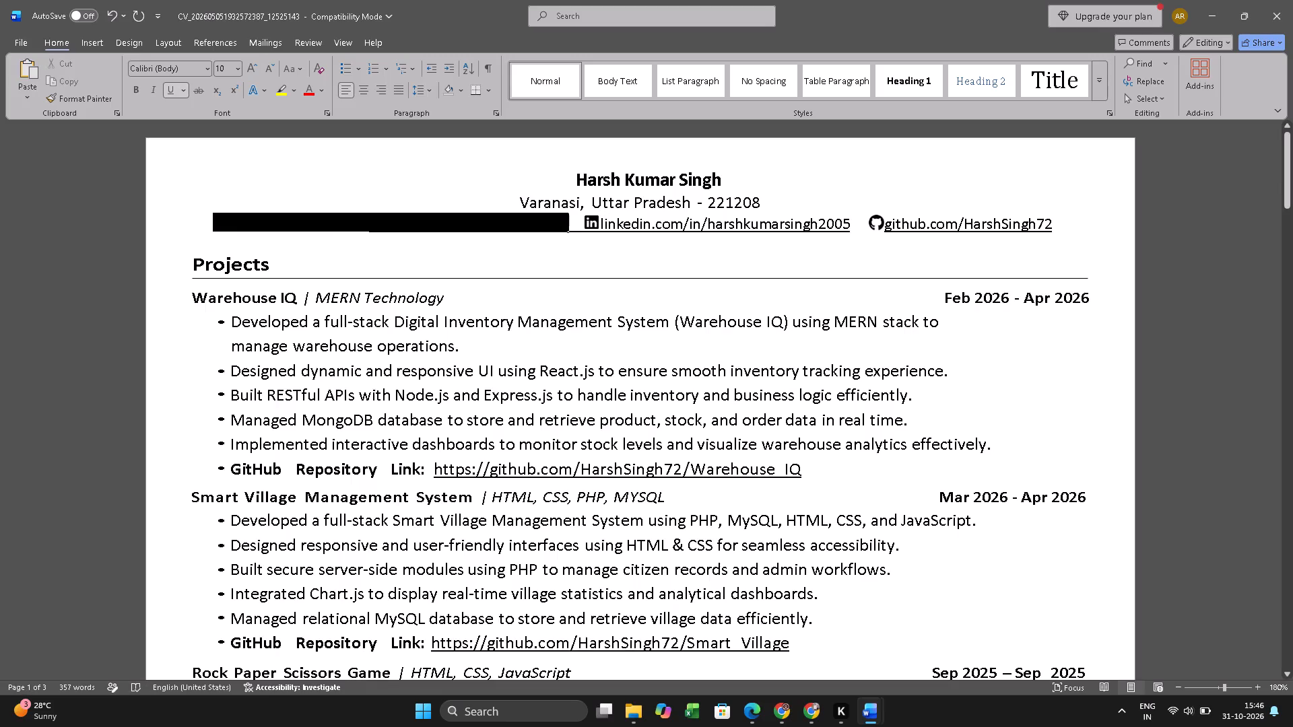
key(Right)
key(shift+Left)
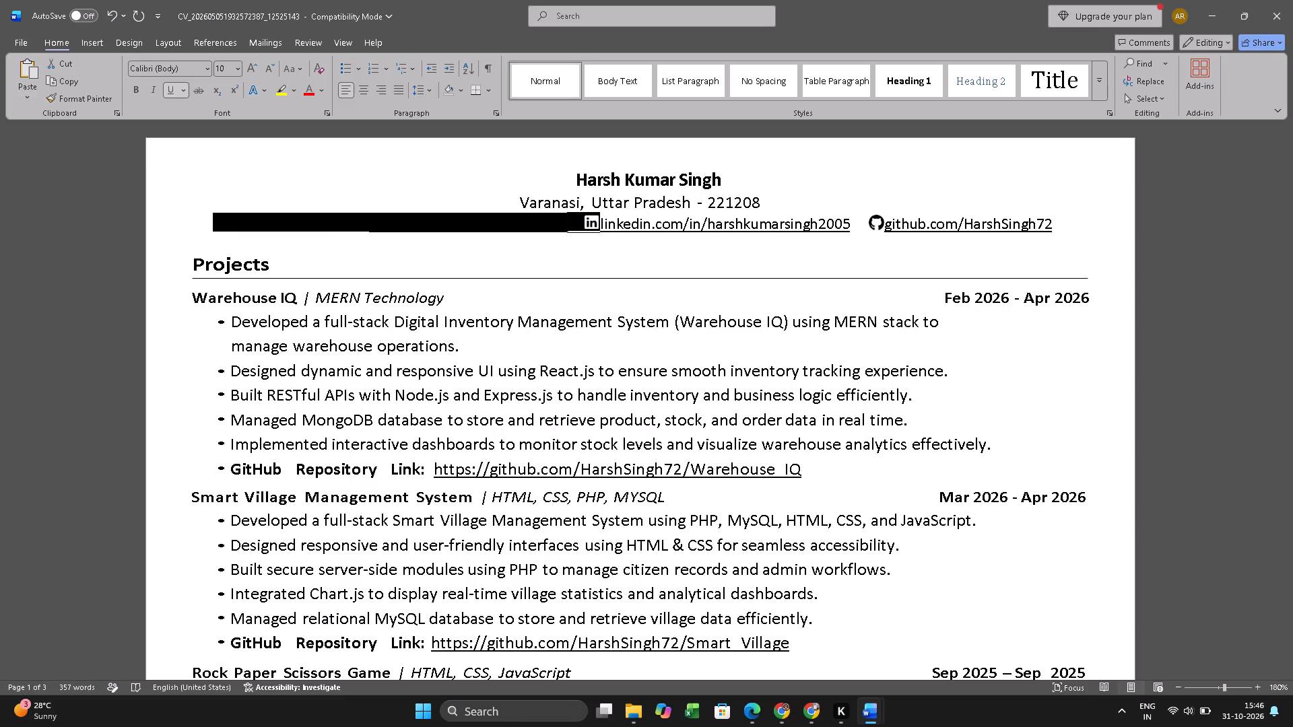
key(ctrl+u)
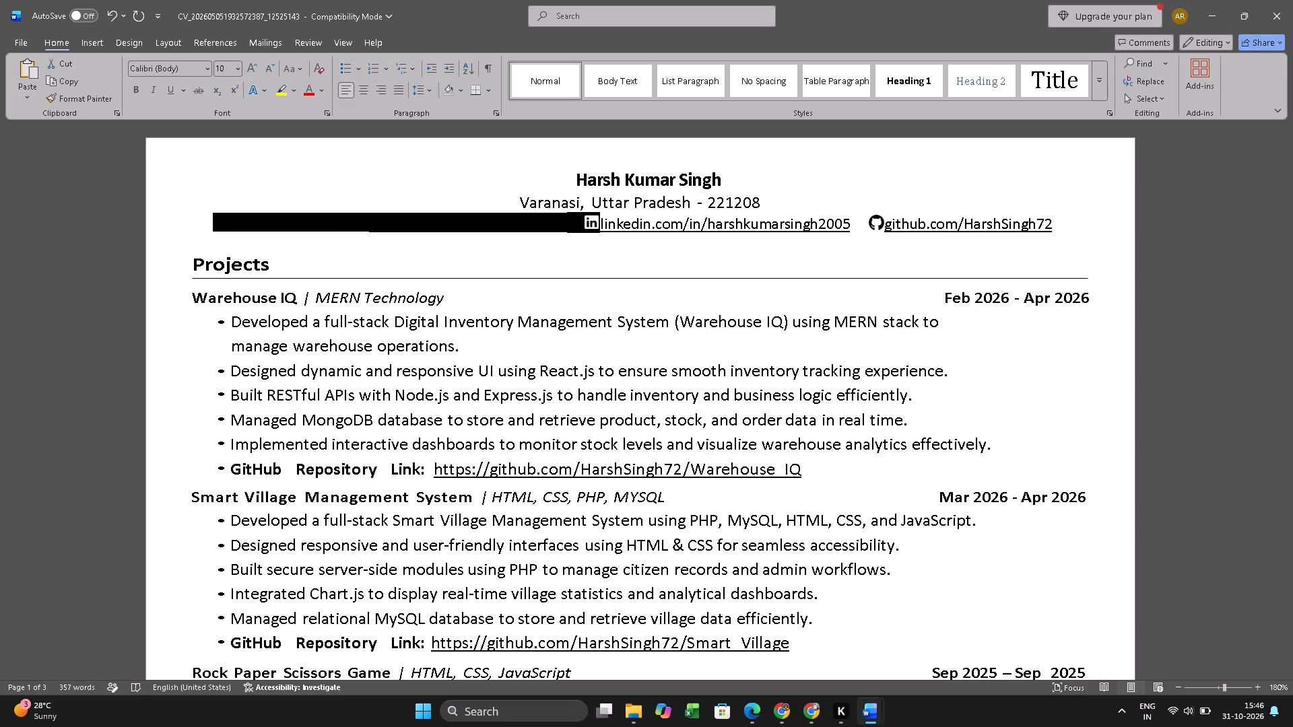
click(609, 223)
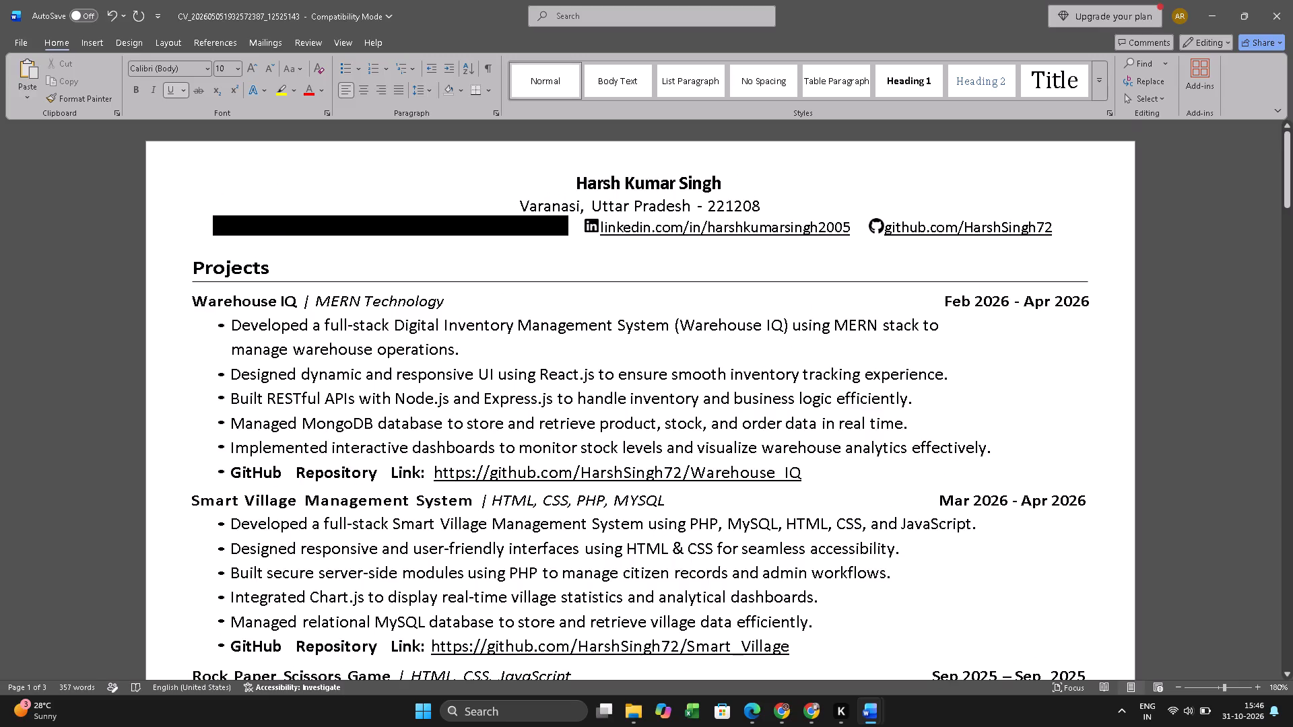
Increase the font size of the whole Warehouse IQ project title line, including its dates, to 11.
click(725, 186)
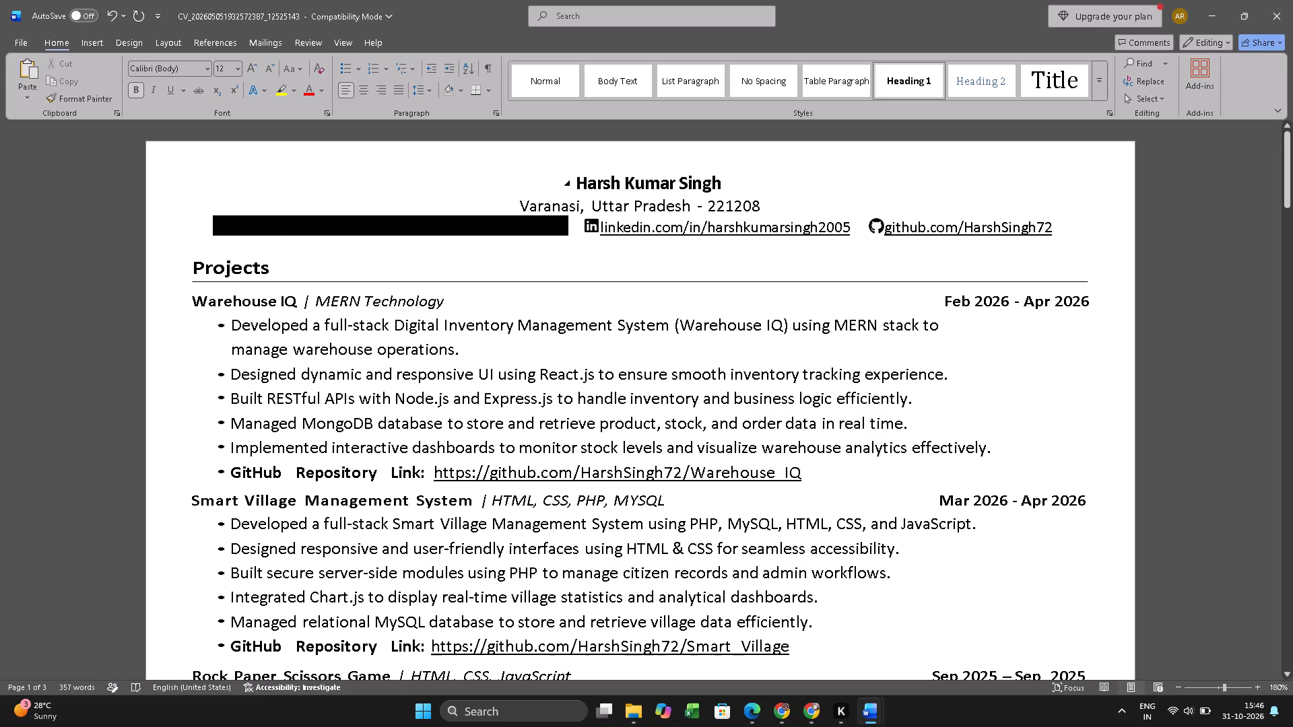
click(715, 211)
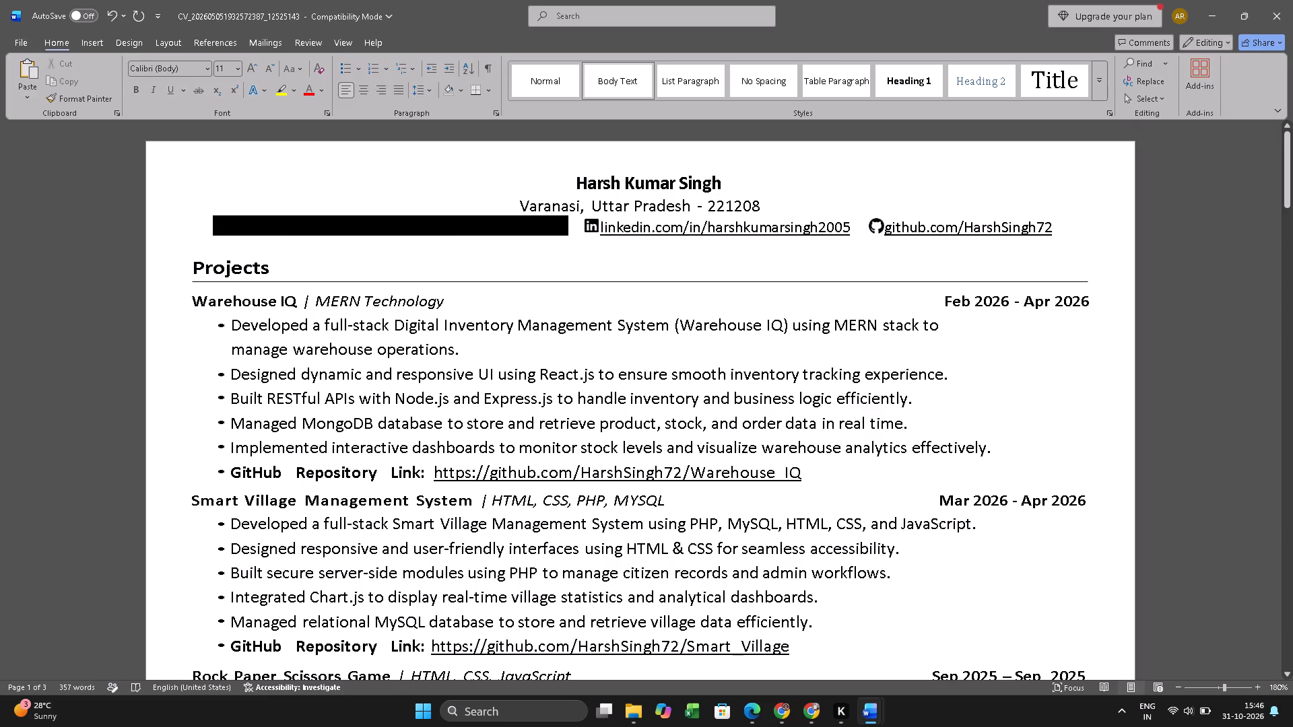
click(713, 217)
click(247, 283)
click(244, 273)
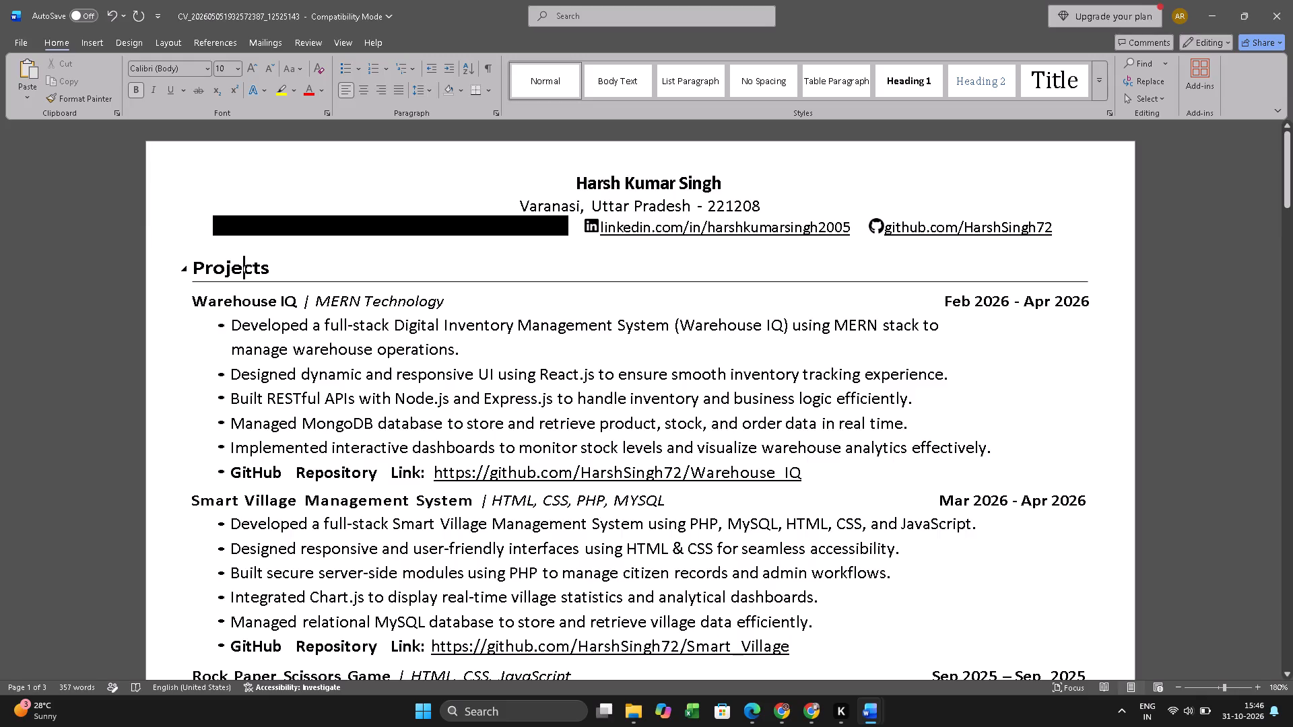
click(243, 298)
drag(181, 301, 837, 309)
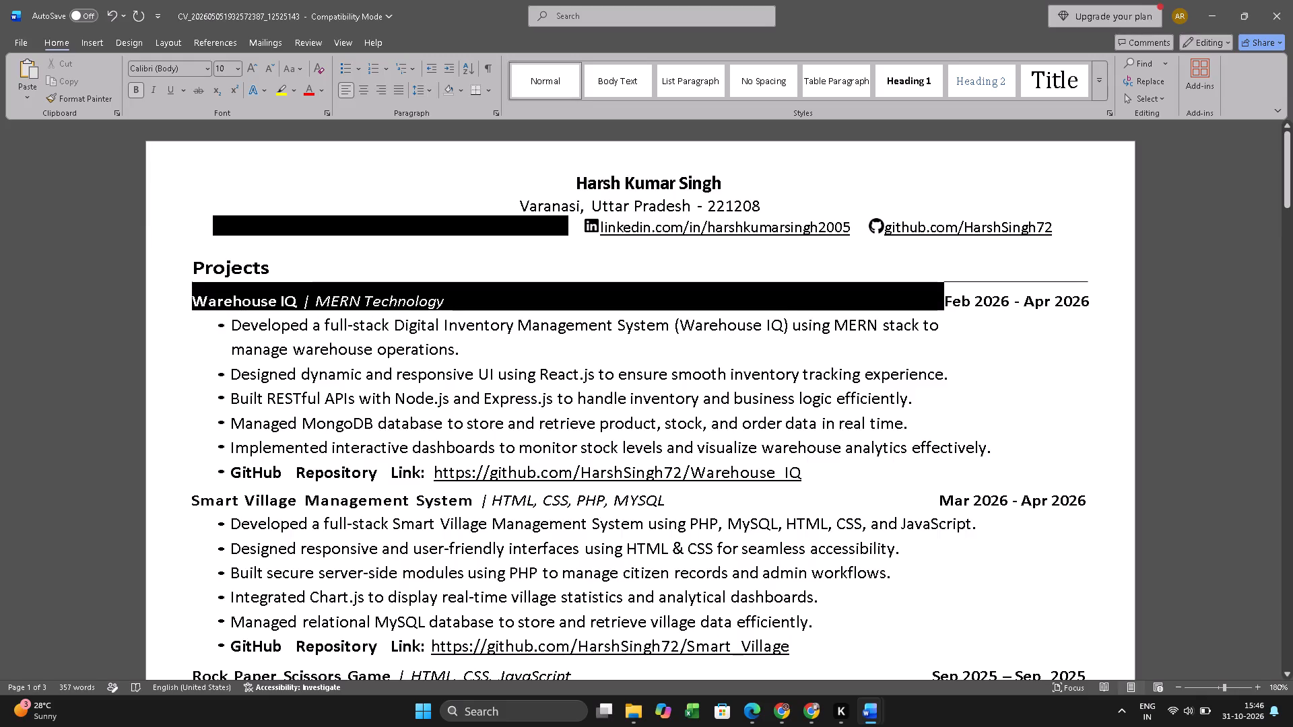
drag(837, 309, 1094, 306)
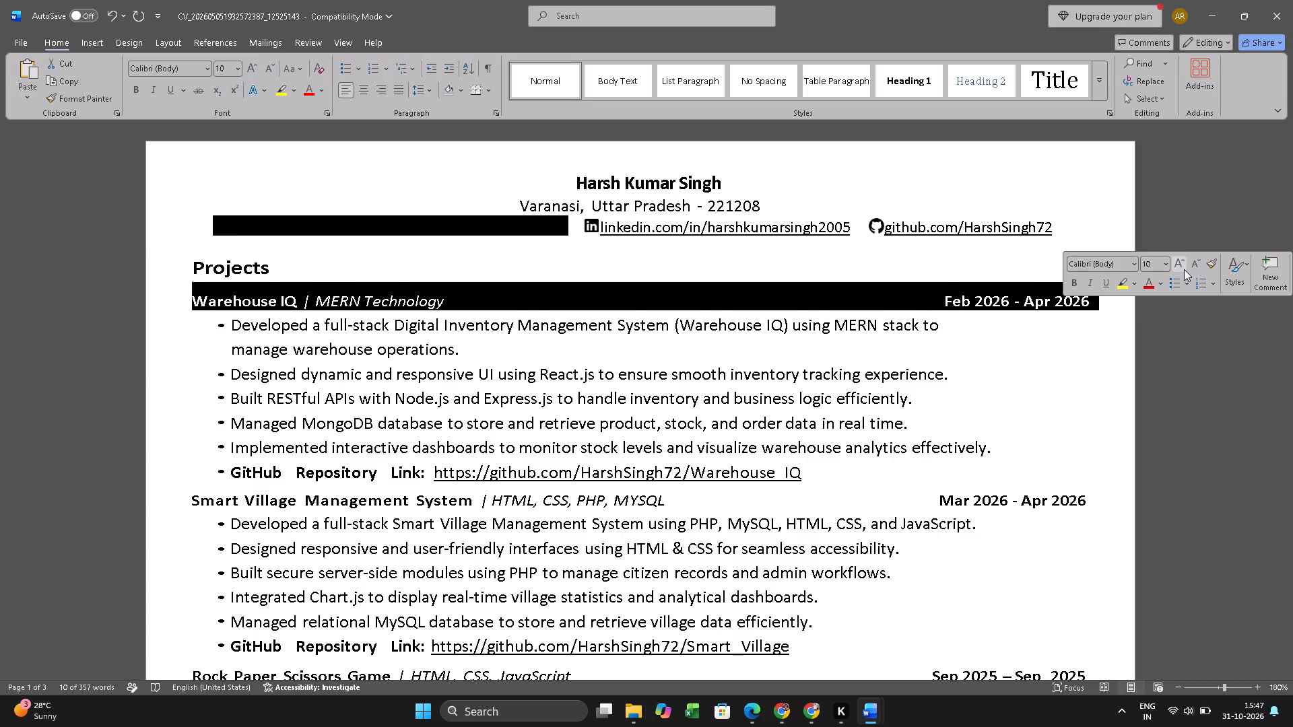
click(1184, 269)
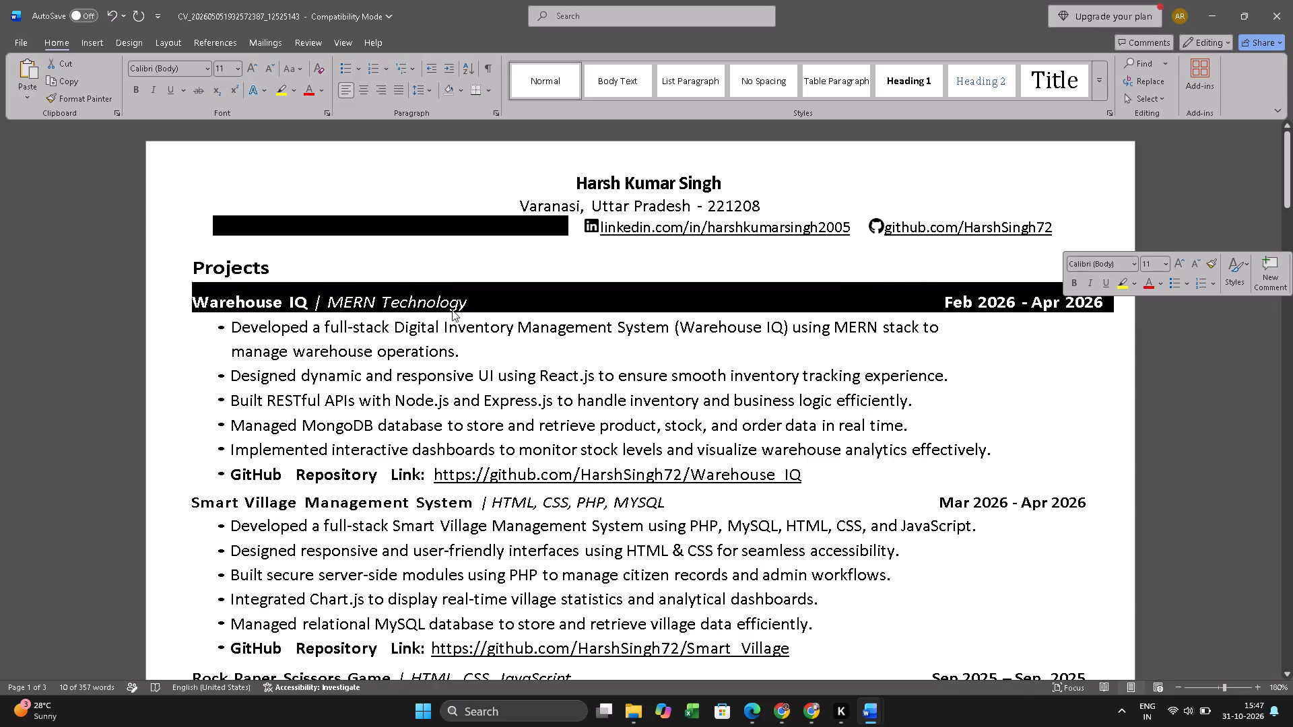
click(408, 326)
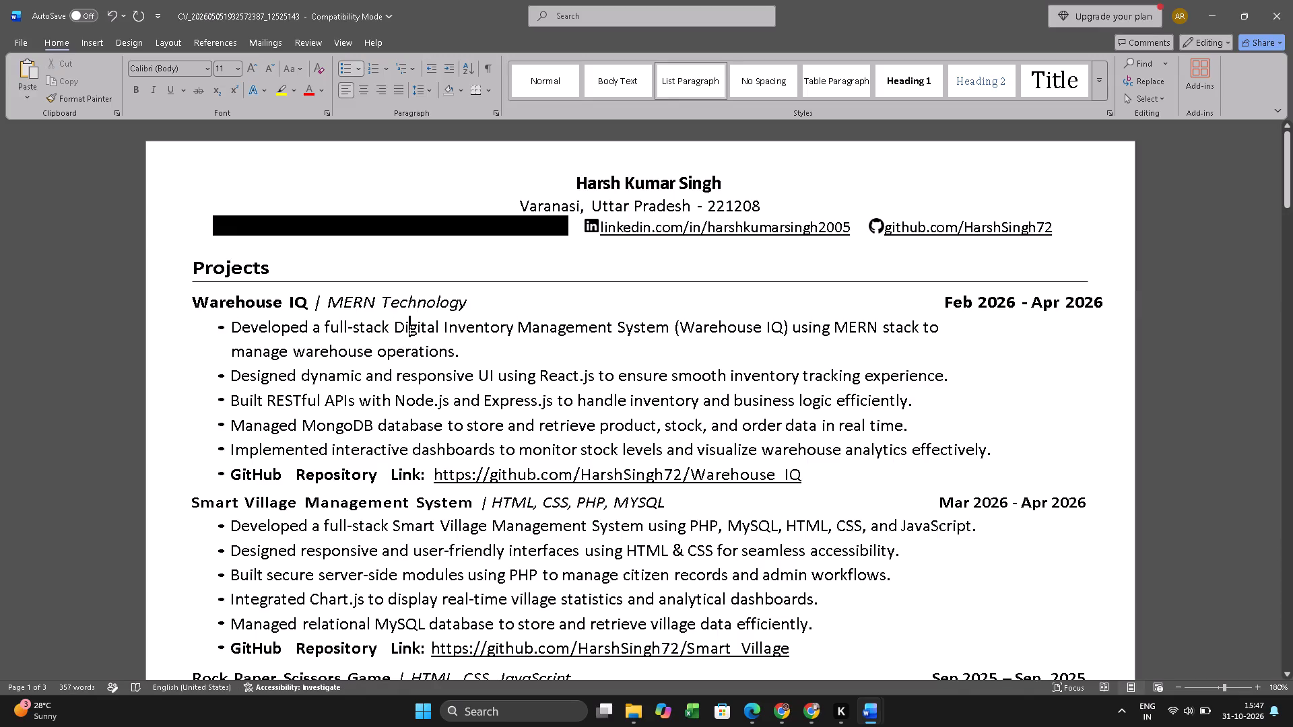
Remove the italics from the vertical bar between Warehouse IQ and MERN Technology.
drag(313, 306, 321, 309)
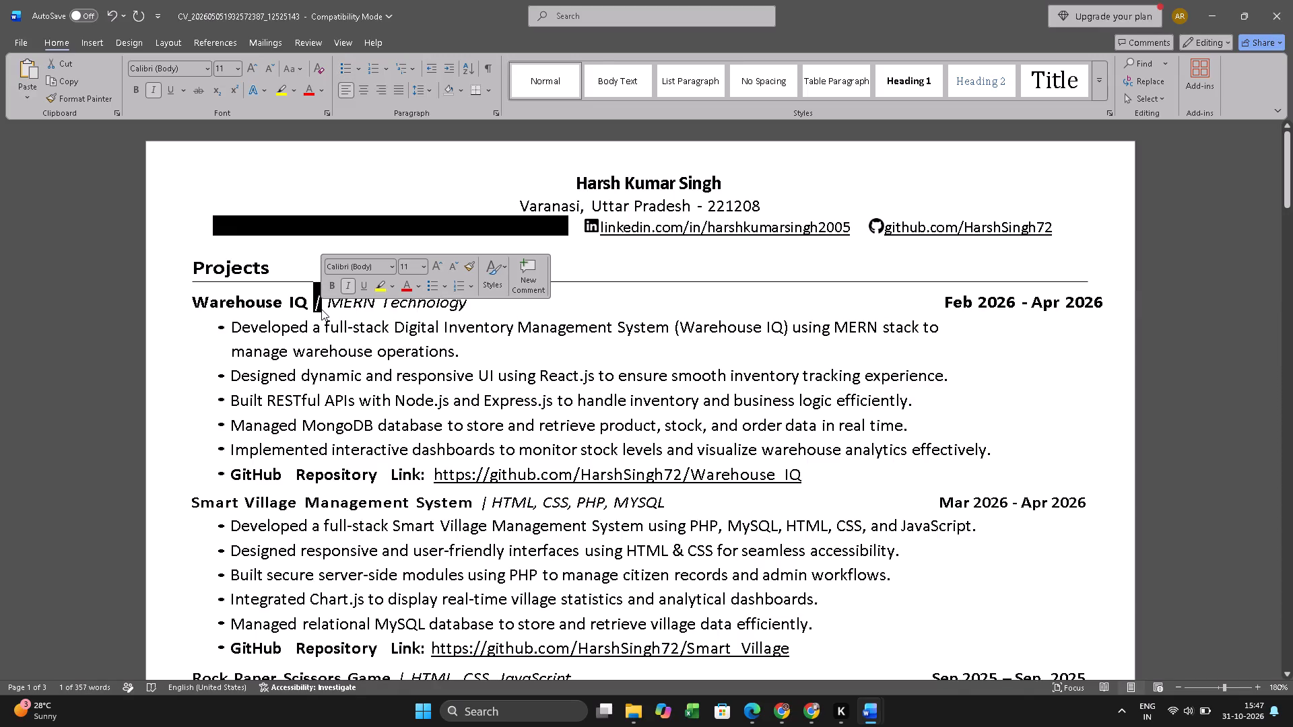
key(ctrl+i)
click(321, 309)
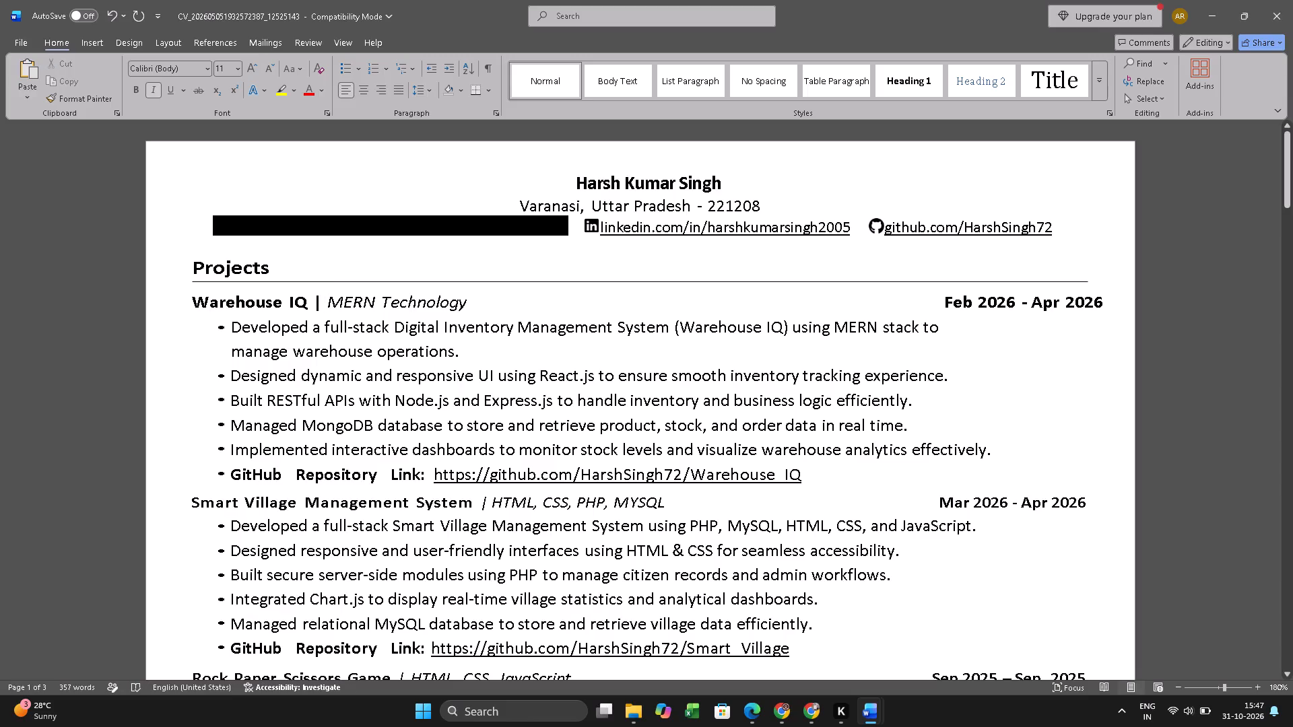
Make the Warehouse IQ project's GitHub repository link bold.
drag(433, 478, 806, 489)
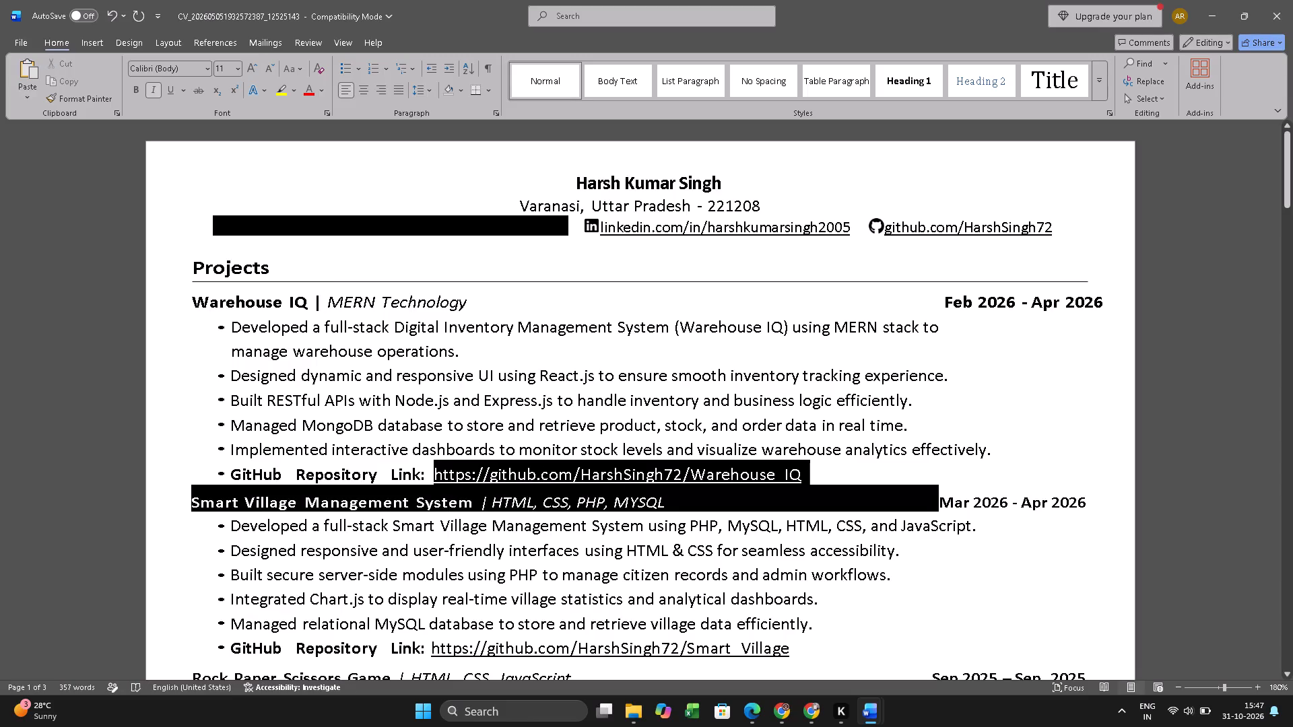
drag(806, 489, 813, 473)
click(820, 449)
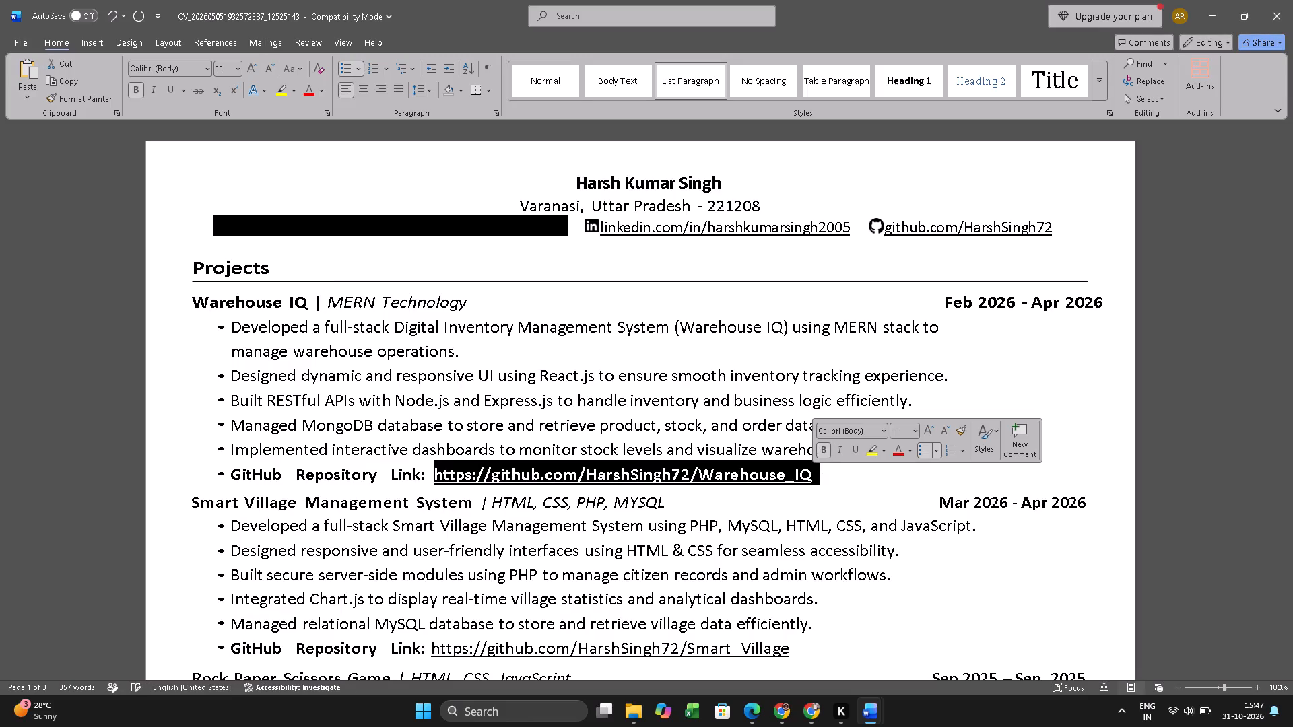
click(426, 476)
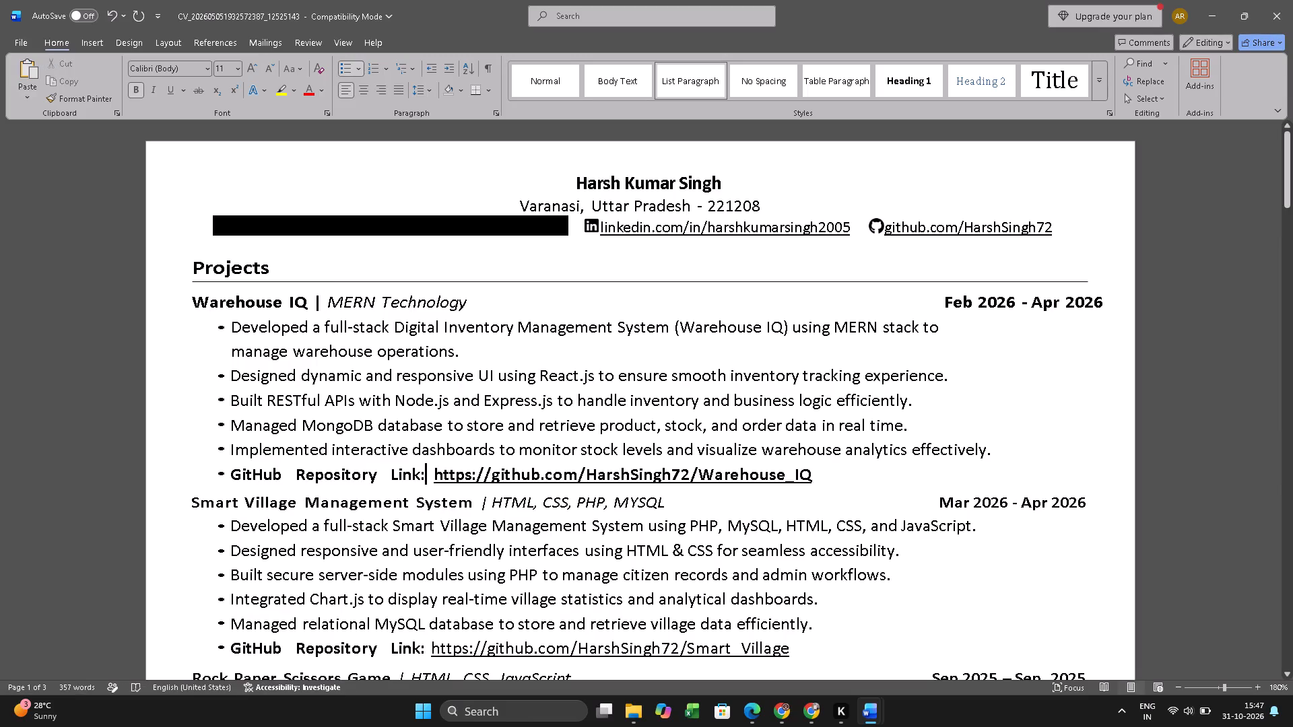
Review the formatting of the remaining projects and the Certifications, Technical Skills and Education sections.
scroll(438, 534, down, 1)
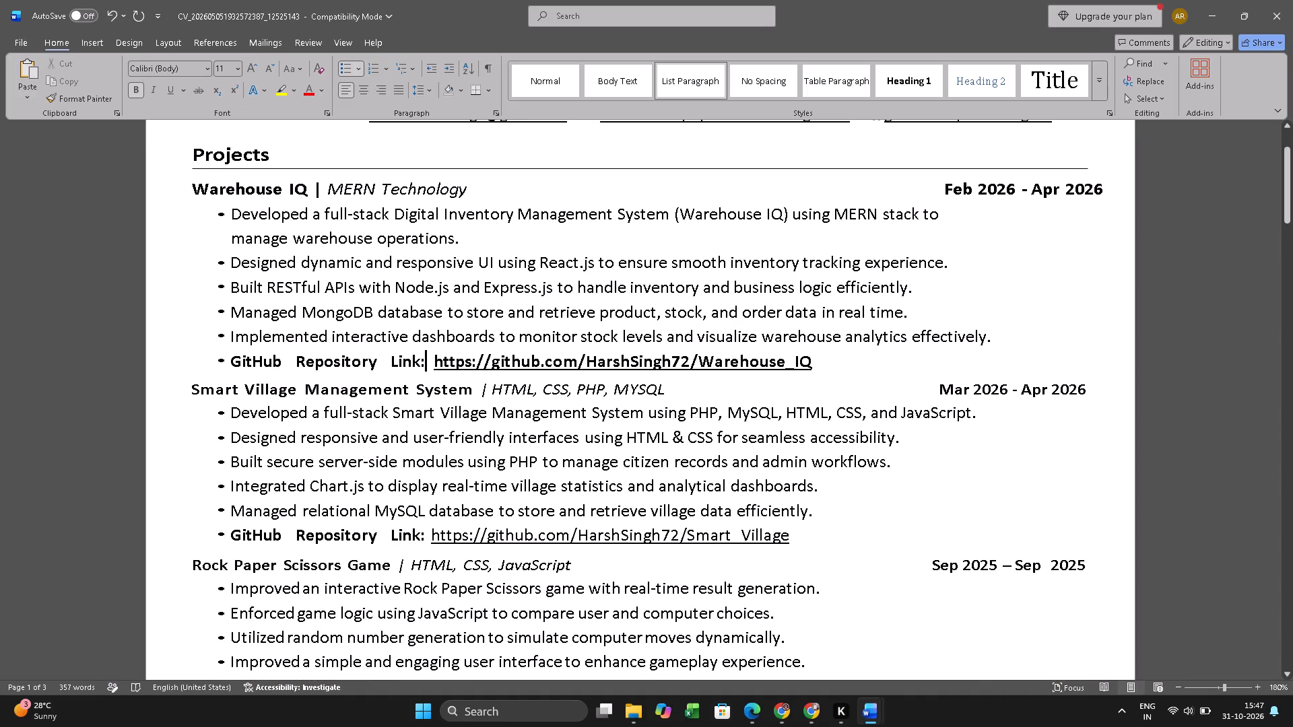
scroll(438, 534, up, 1)
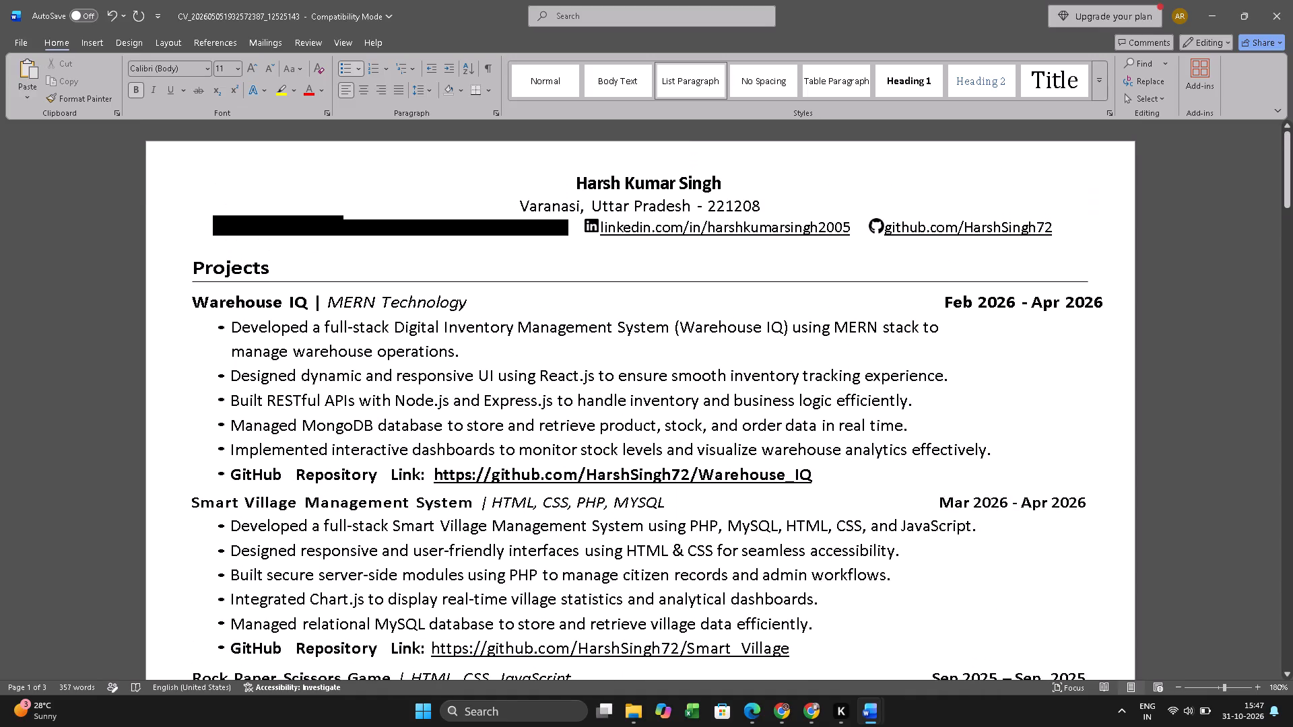
scroll(457, 446, down, 2)
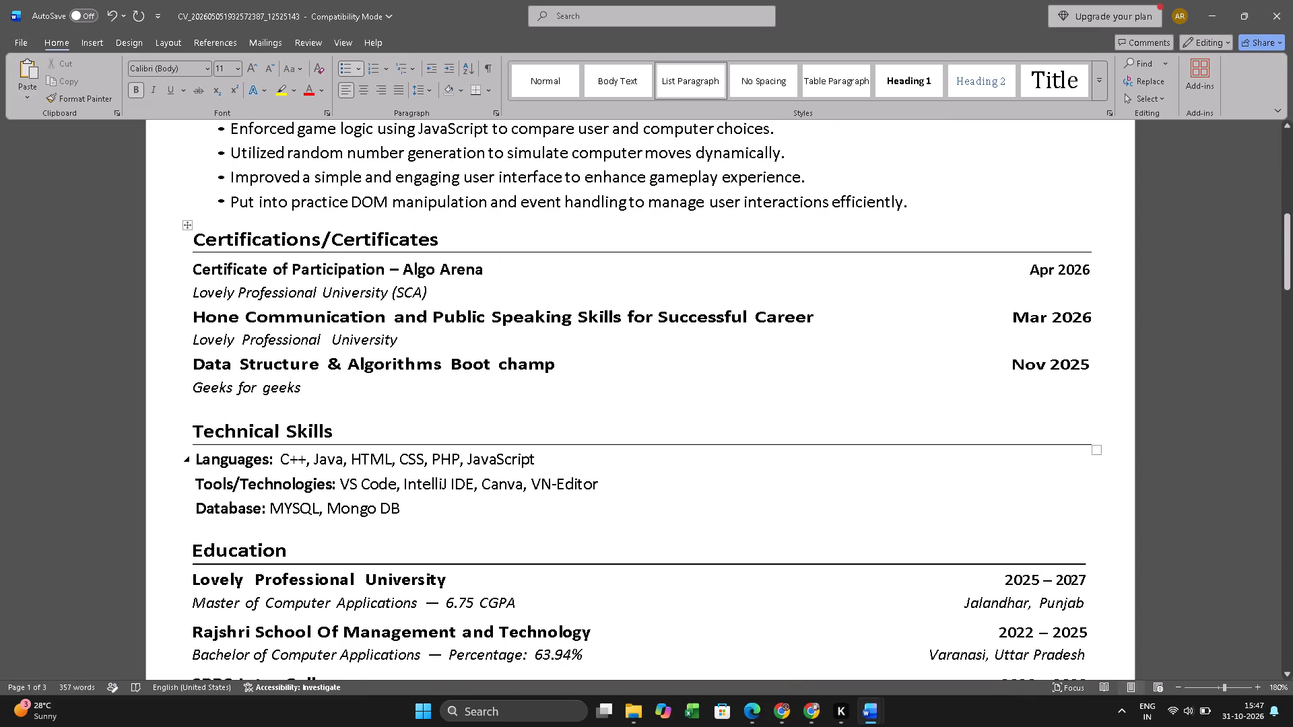
scroll(457, 446, down, 4)
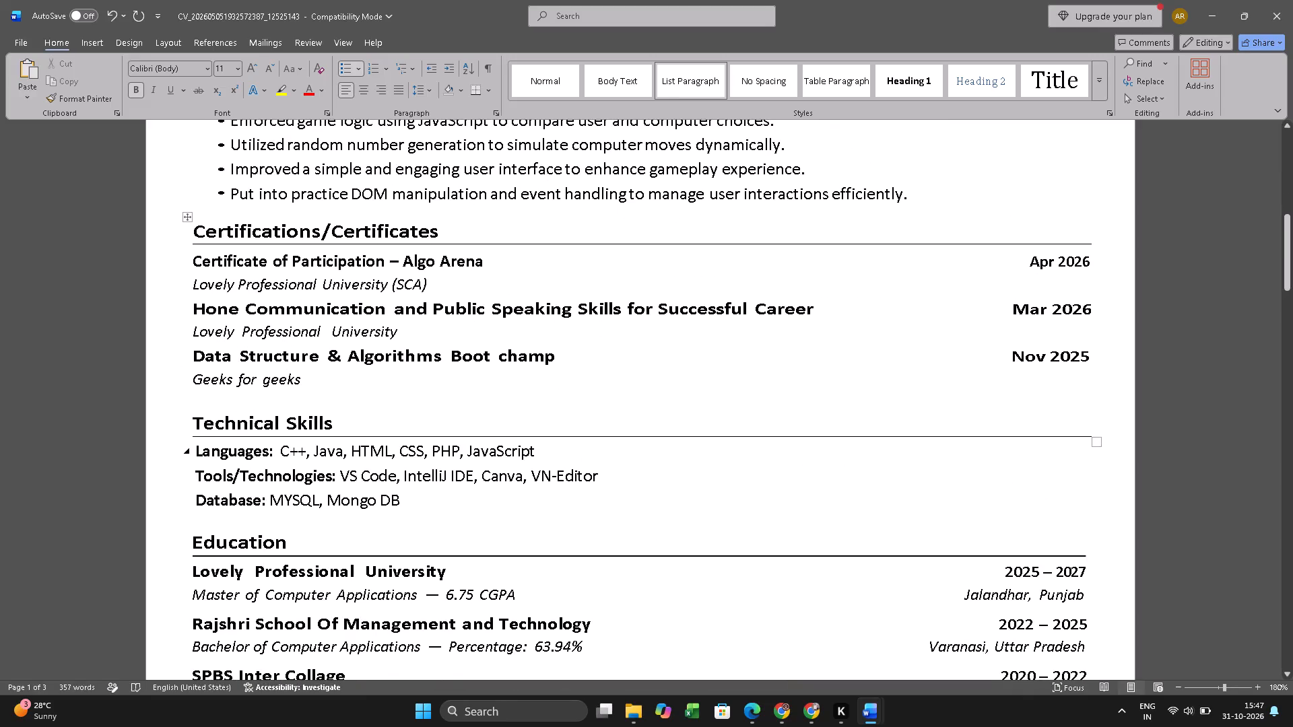
scroll(457, 446, down, 2)
scroll(455, 347, down, 1)
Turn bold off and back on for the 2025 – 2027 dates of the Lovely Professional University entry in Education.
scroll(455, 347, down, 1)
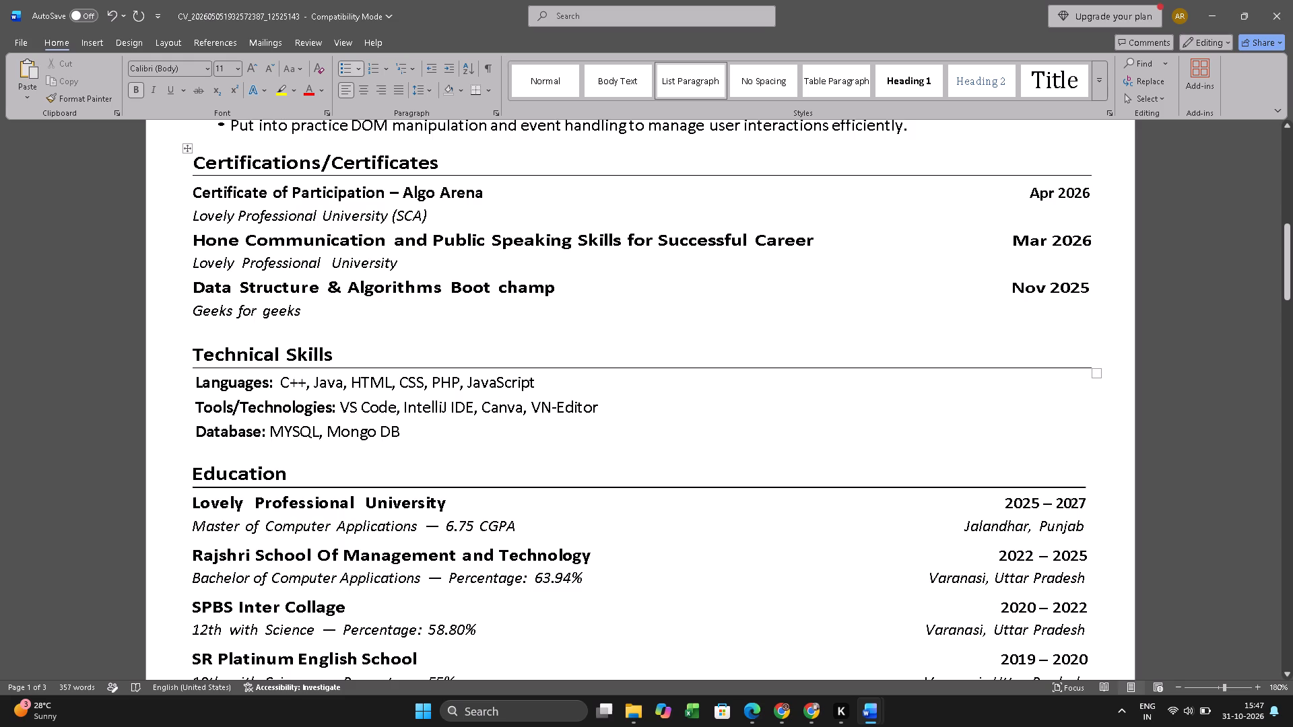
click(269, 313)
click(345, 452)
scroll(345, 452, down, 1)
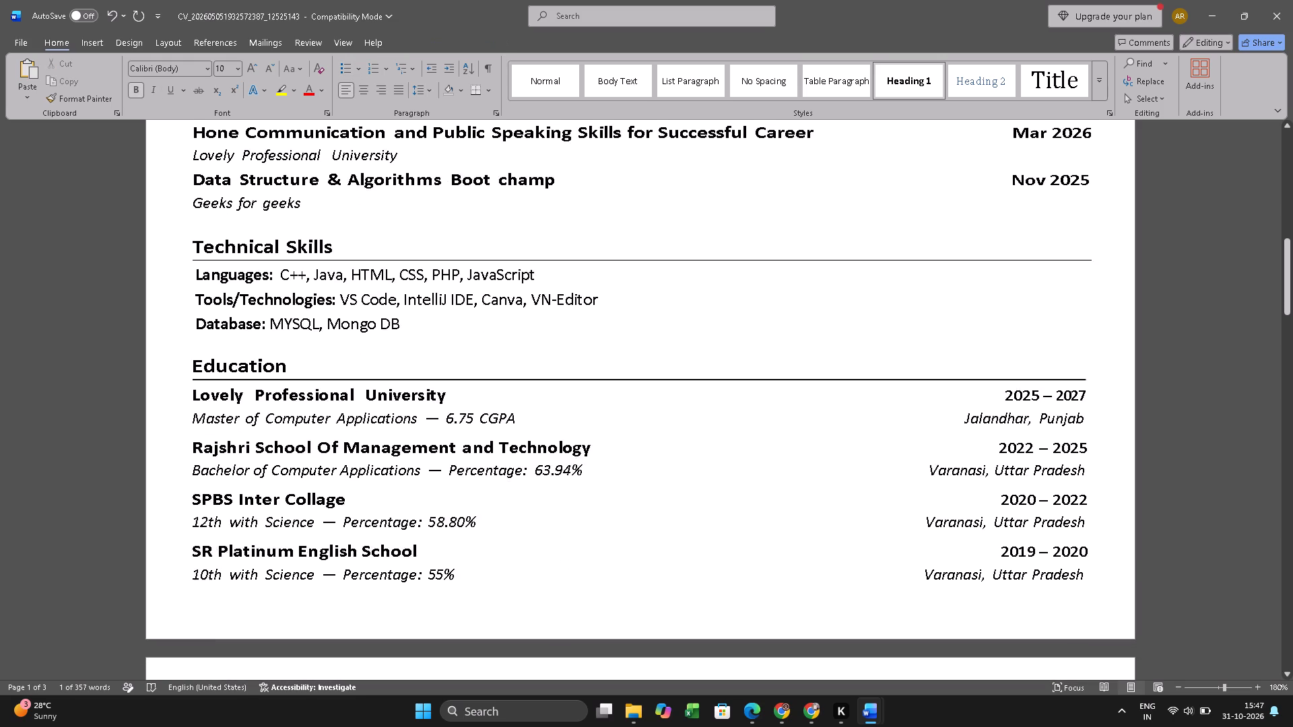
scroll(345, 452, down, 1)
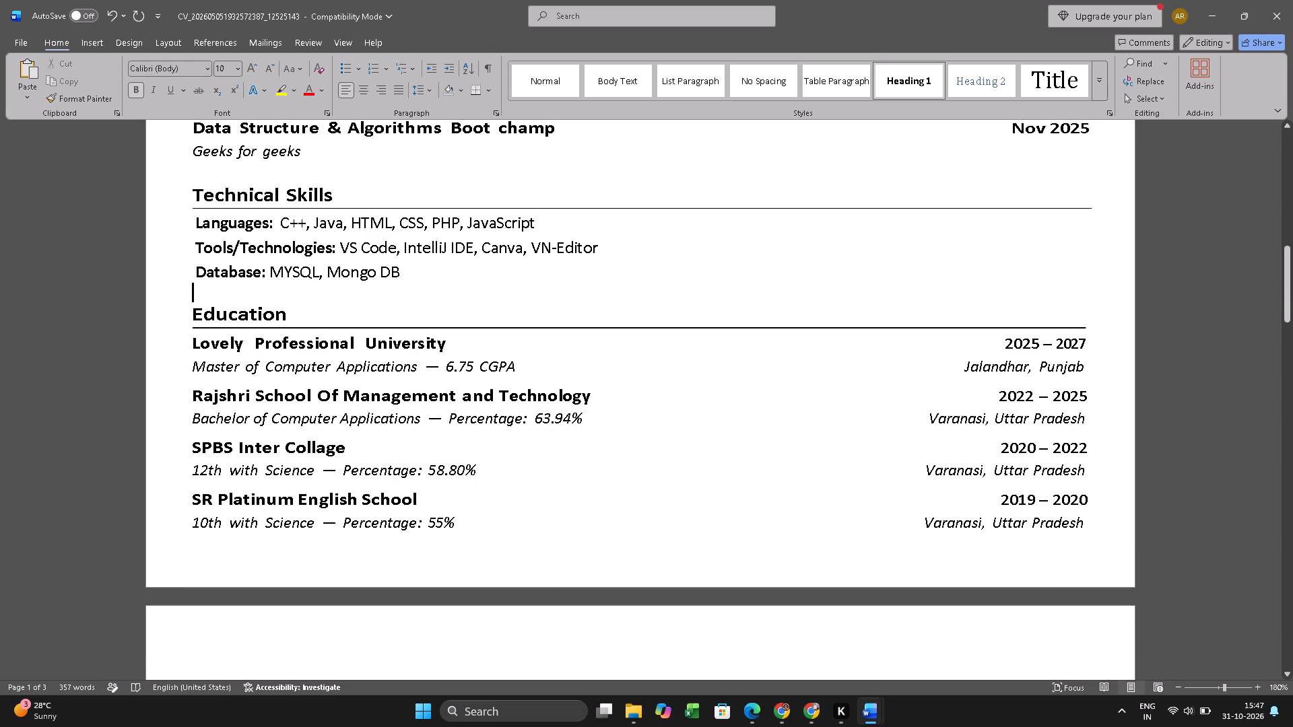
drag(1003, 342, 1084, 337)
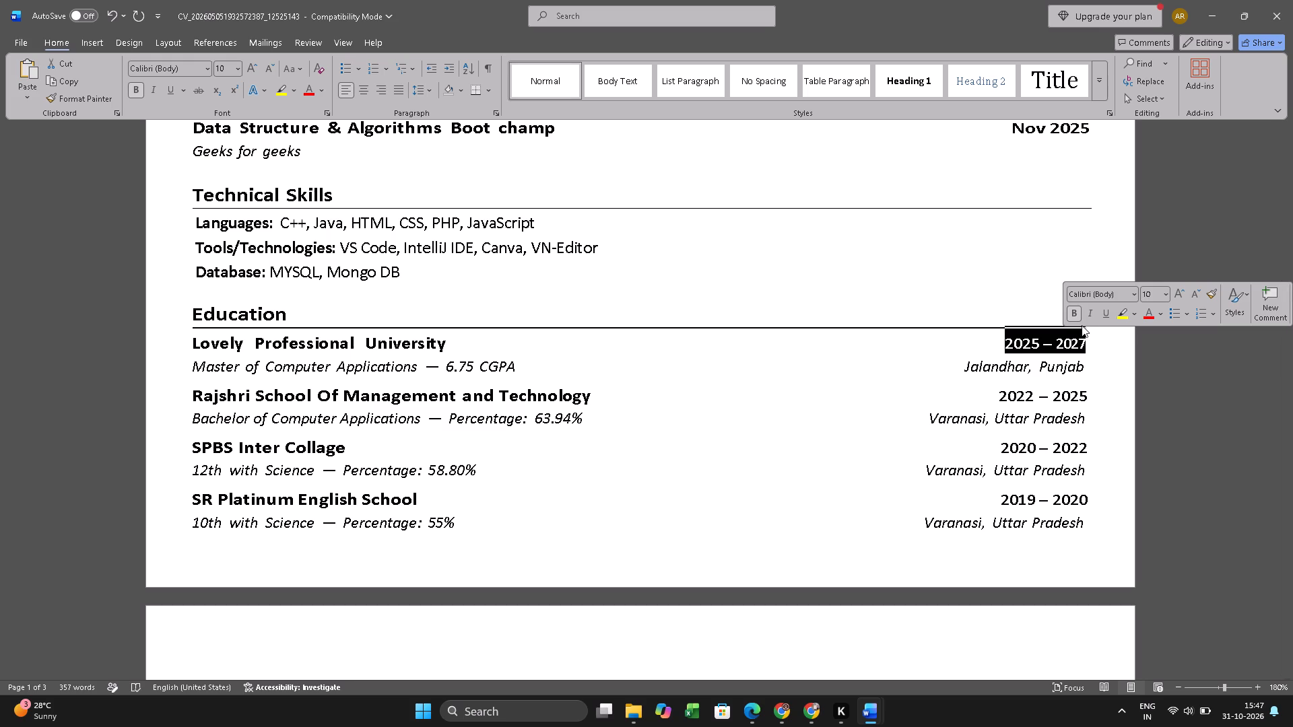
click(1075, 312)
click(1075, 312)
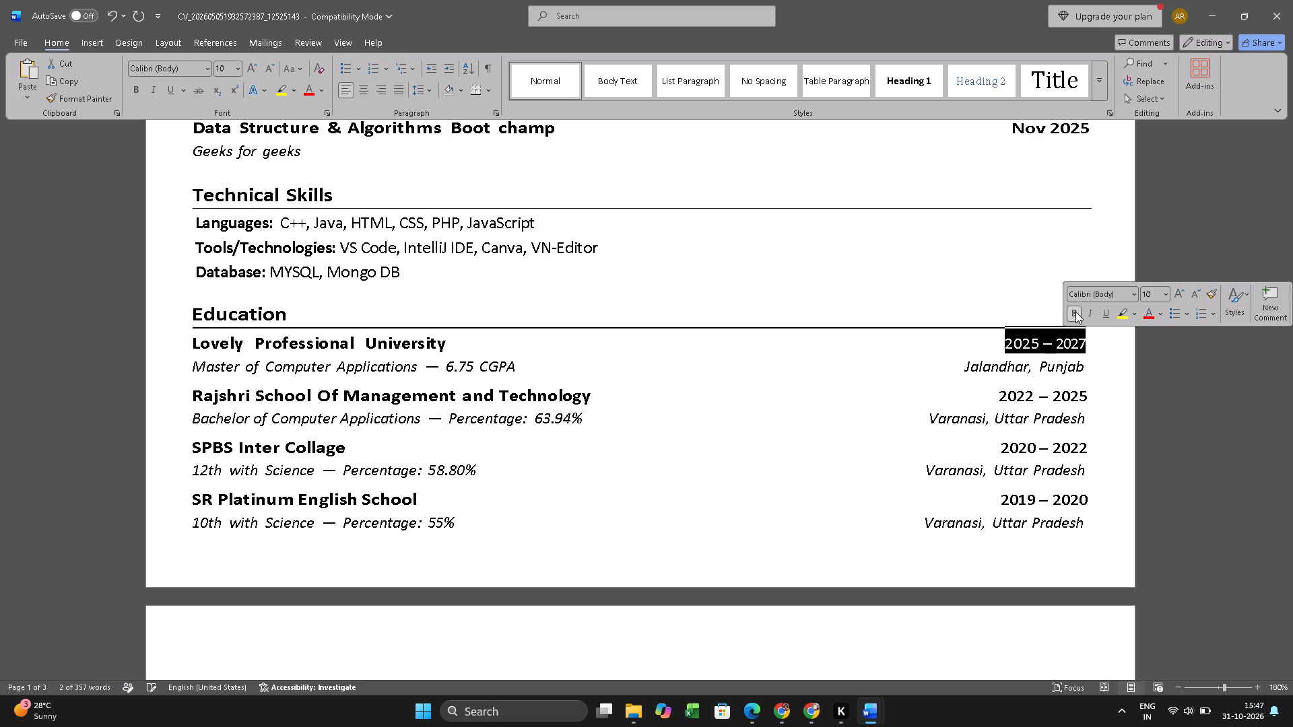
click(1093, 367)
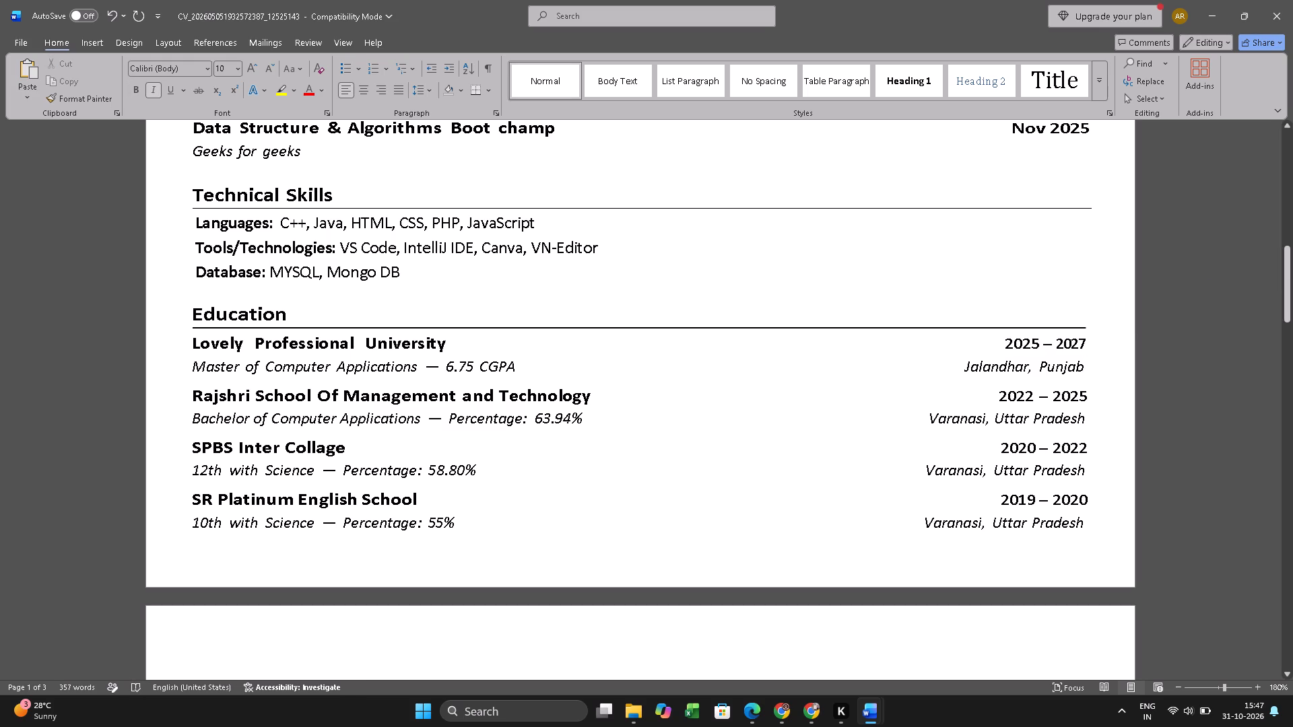
Delete the empty paragraphs after the last Education entry to remove an extra blank page, undoing any deletion that shifts the layout.
click(1082, 503)
click(1086, 524)
key(Delete)
key(Delete)
key(Delete)
key(Delete)
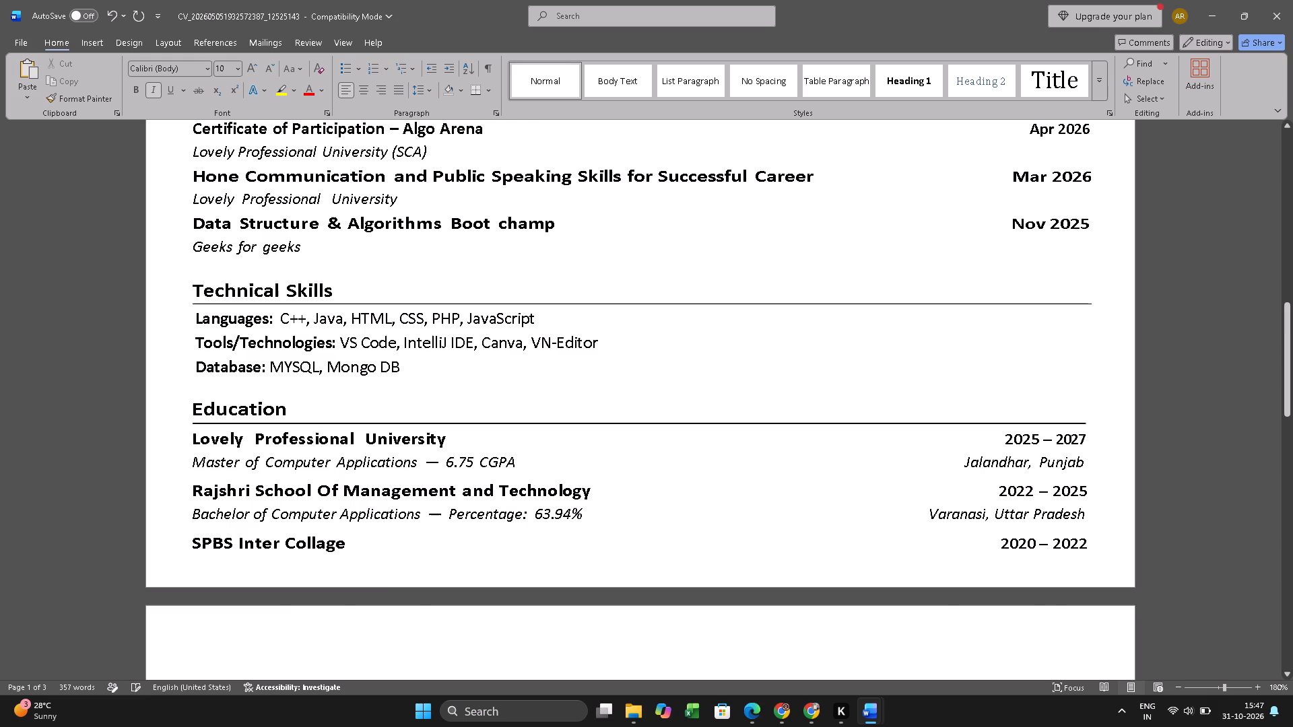
key(ctrl+z)
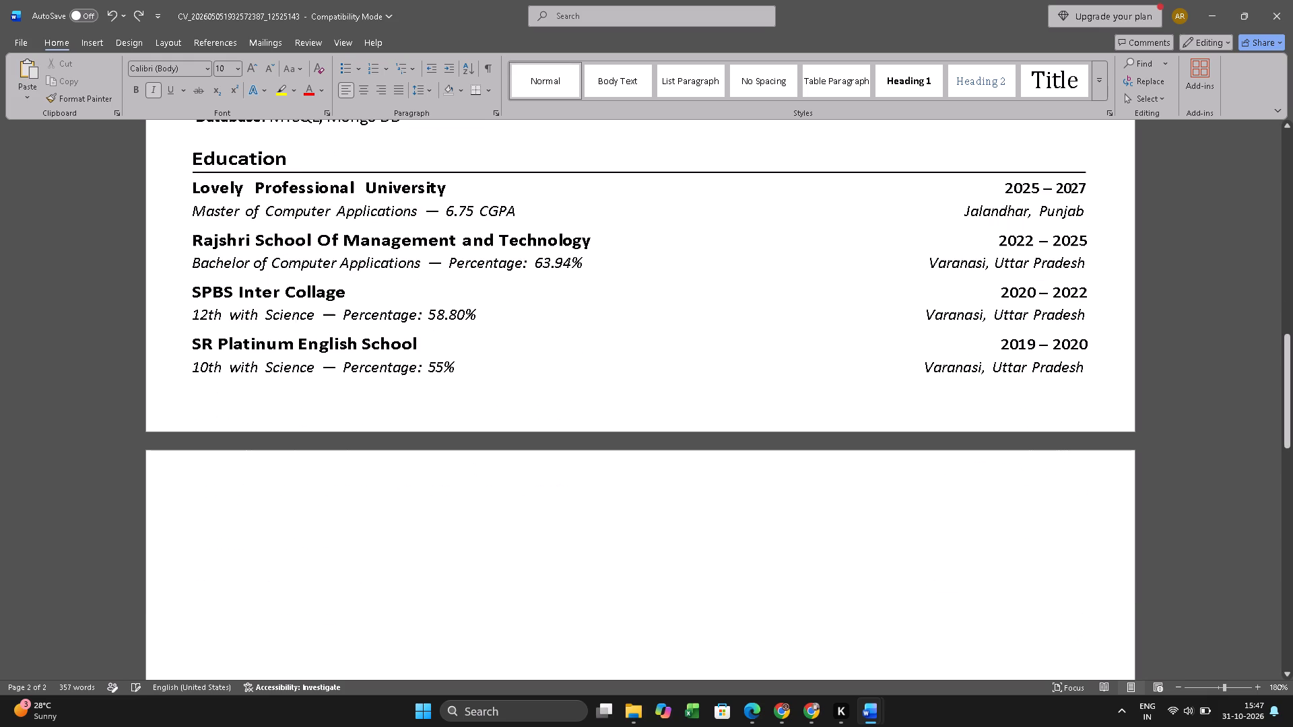
key(Delete)
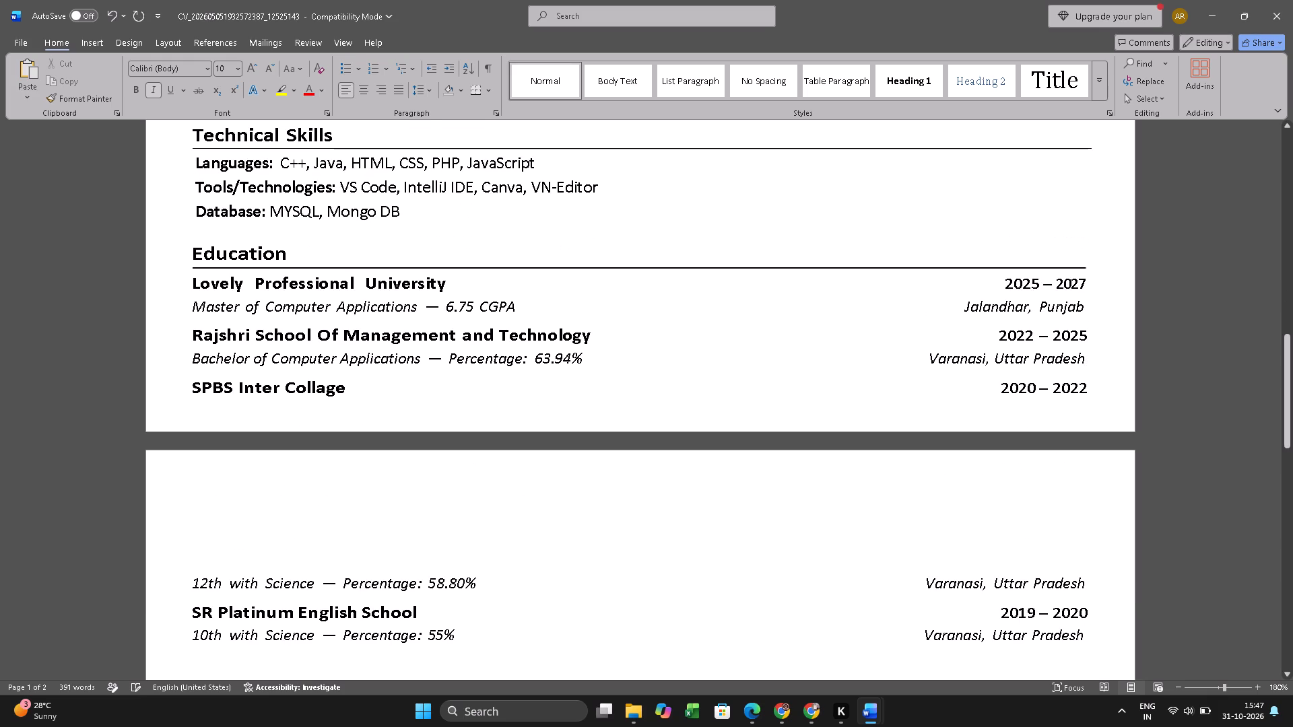
key(ctrl+z)
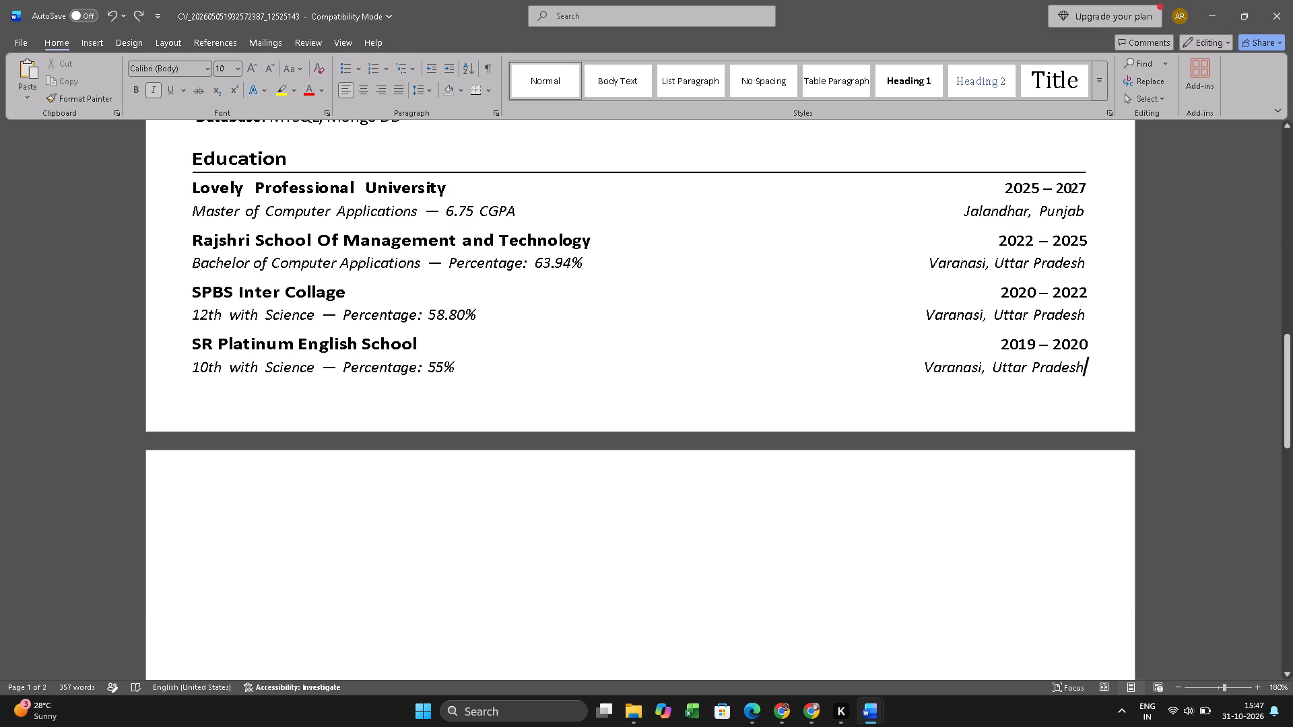
Show the ruler in the document view.
click(340, 41)
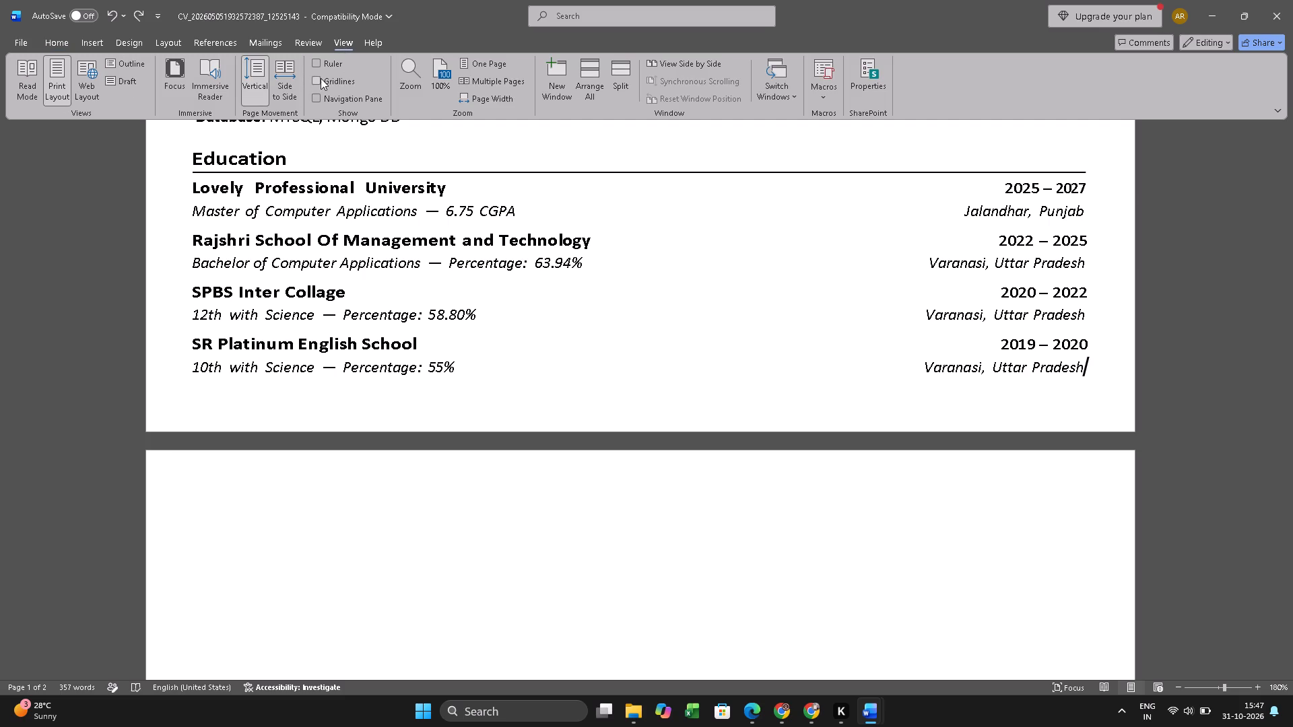
click(317, 61)
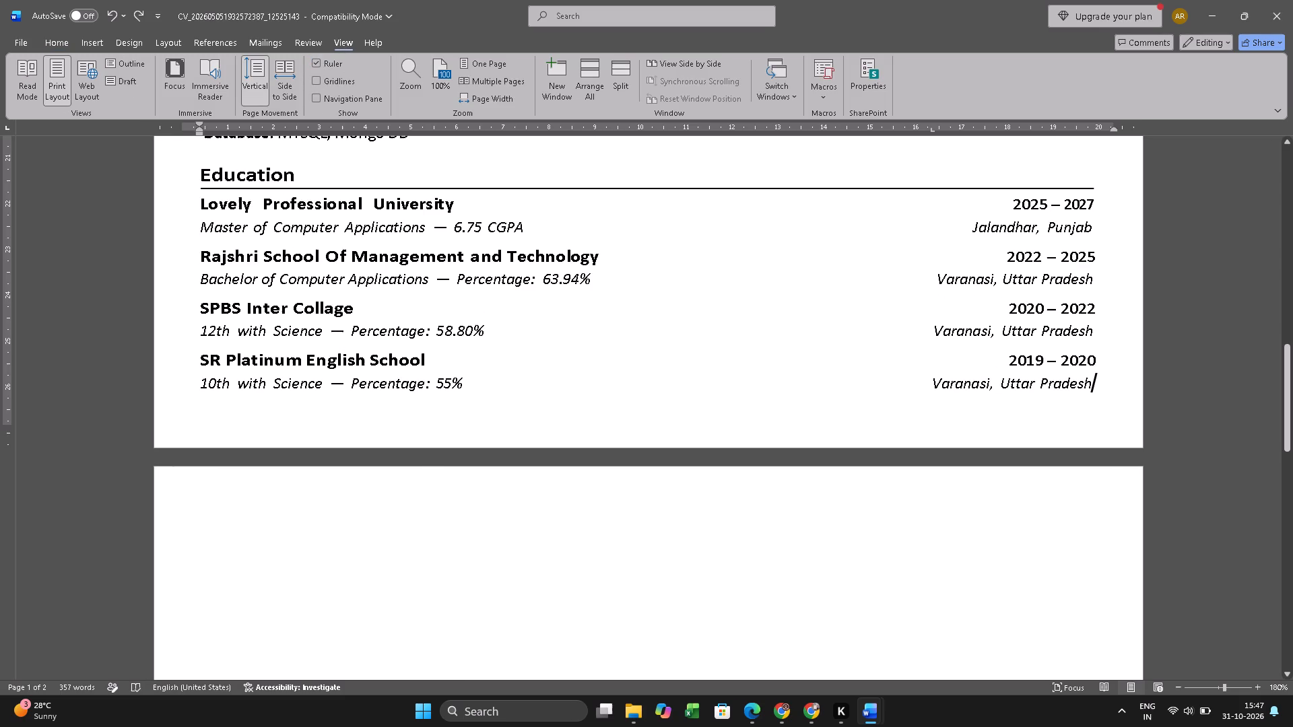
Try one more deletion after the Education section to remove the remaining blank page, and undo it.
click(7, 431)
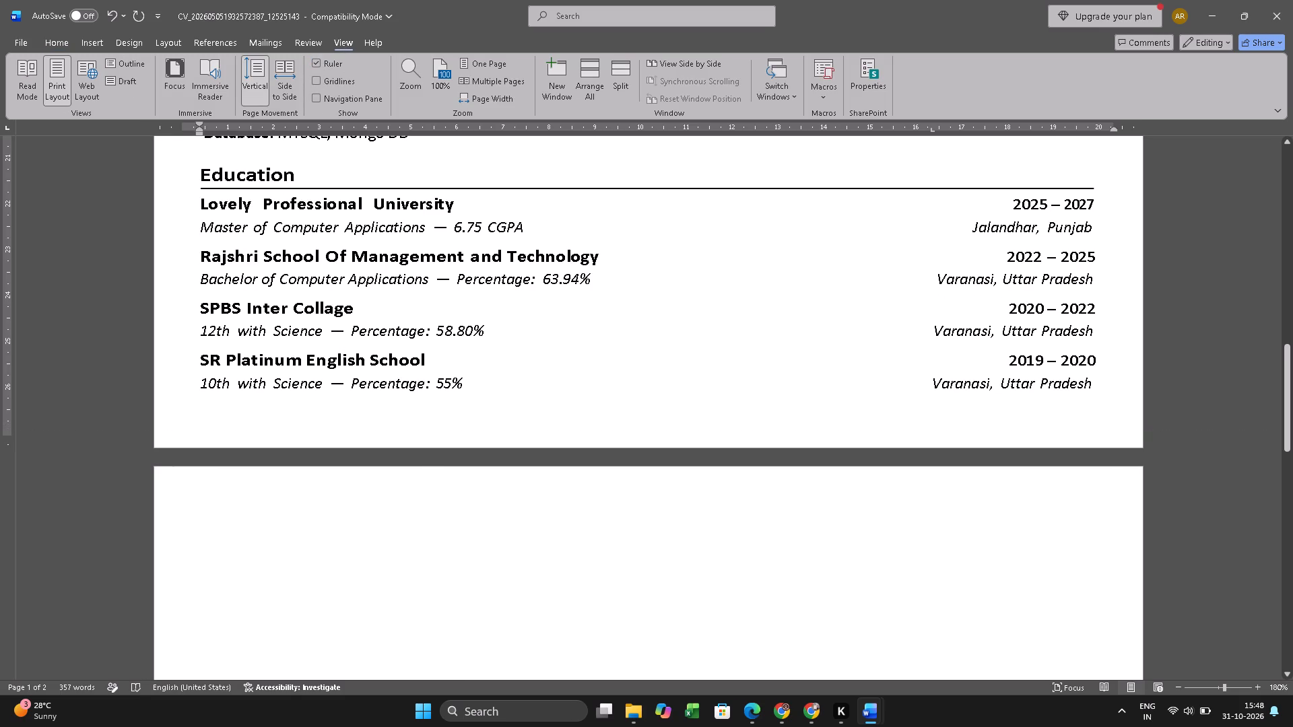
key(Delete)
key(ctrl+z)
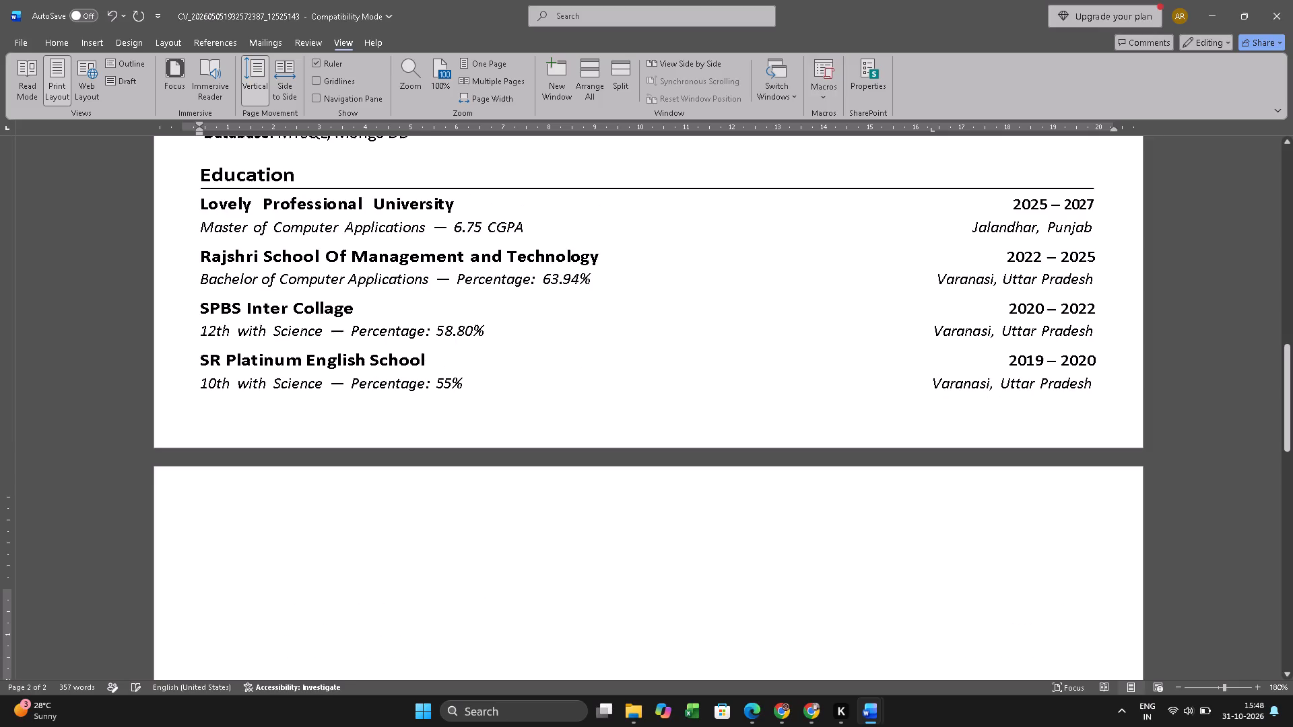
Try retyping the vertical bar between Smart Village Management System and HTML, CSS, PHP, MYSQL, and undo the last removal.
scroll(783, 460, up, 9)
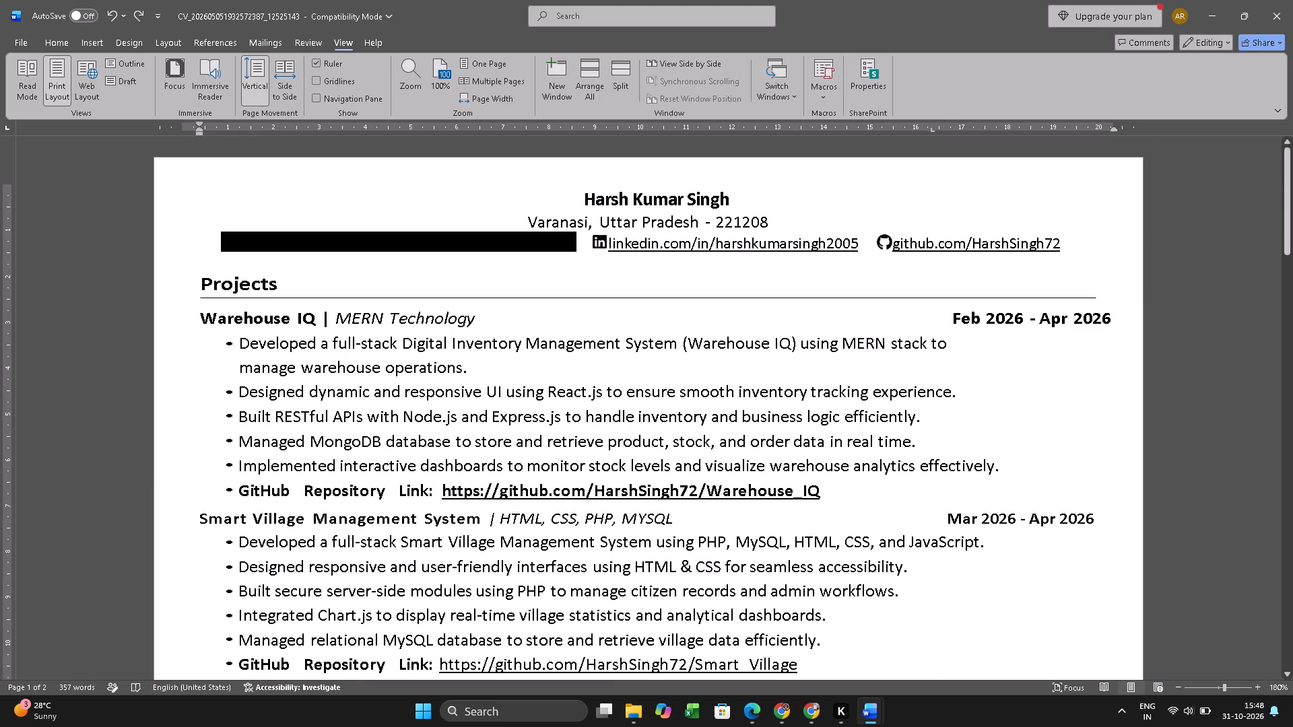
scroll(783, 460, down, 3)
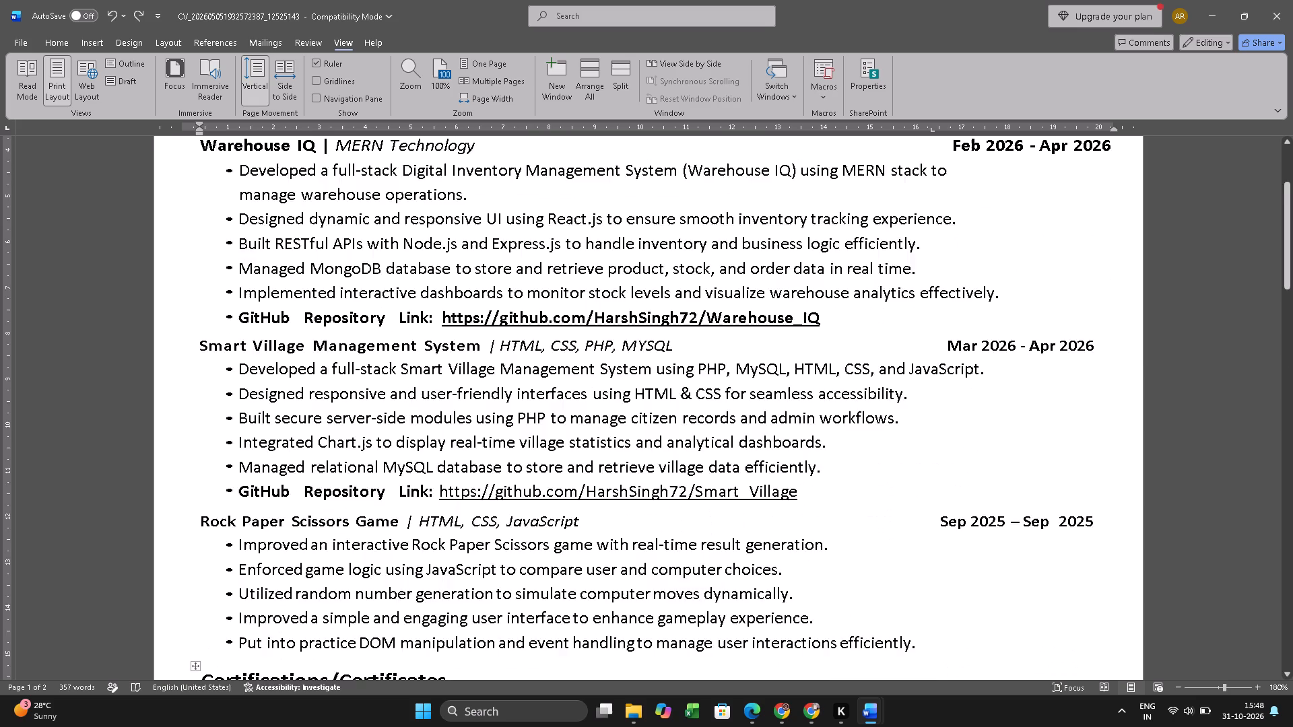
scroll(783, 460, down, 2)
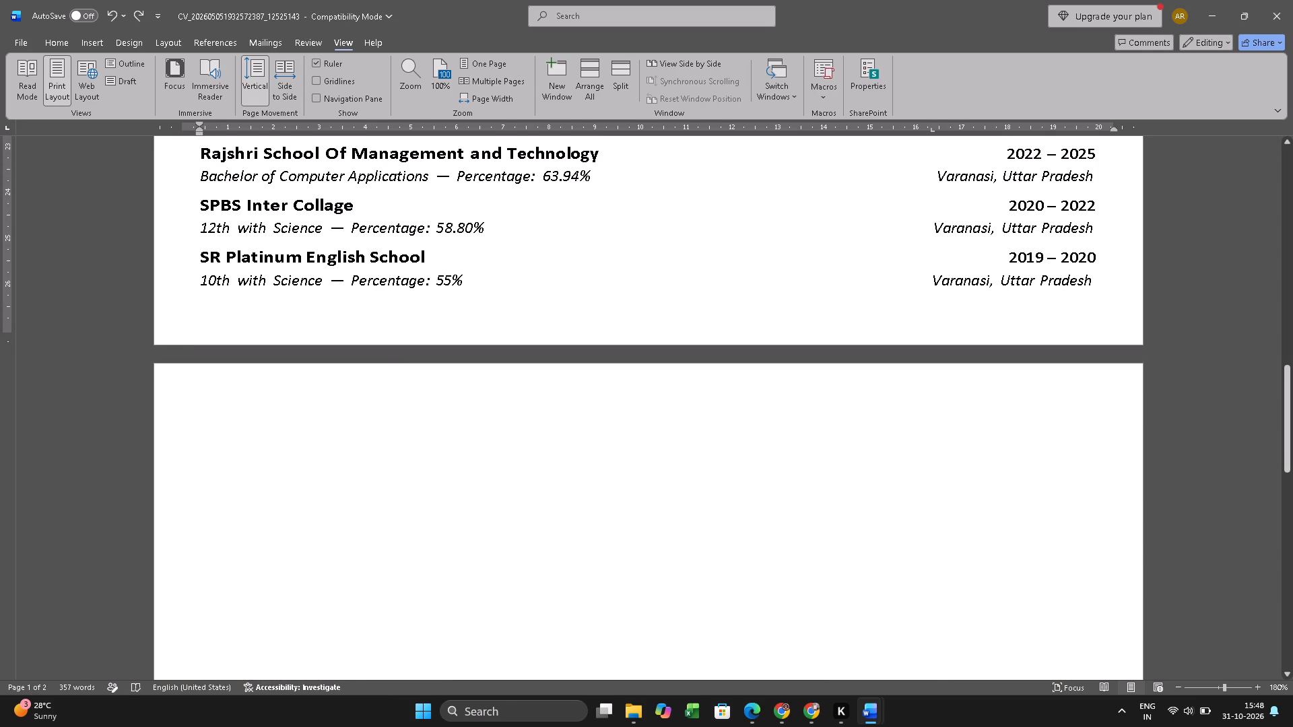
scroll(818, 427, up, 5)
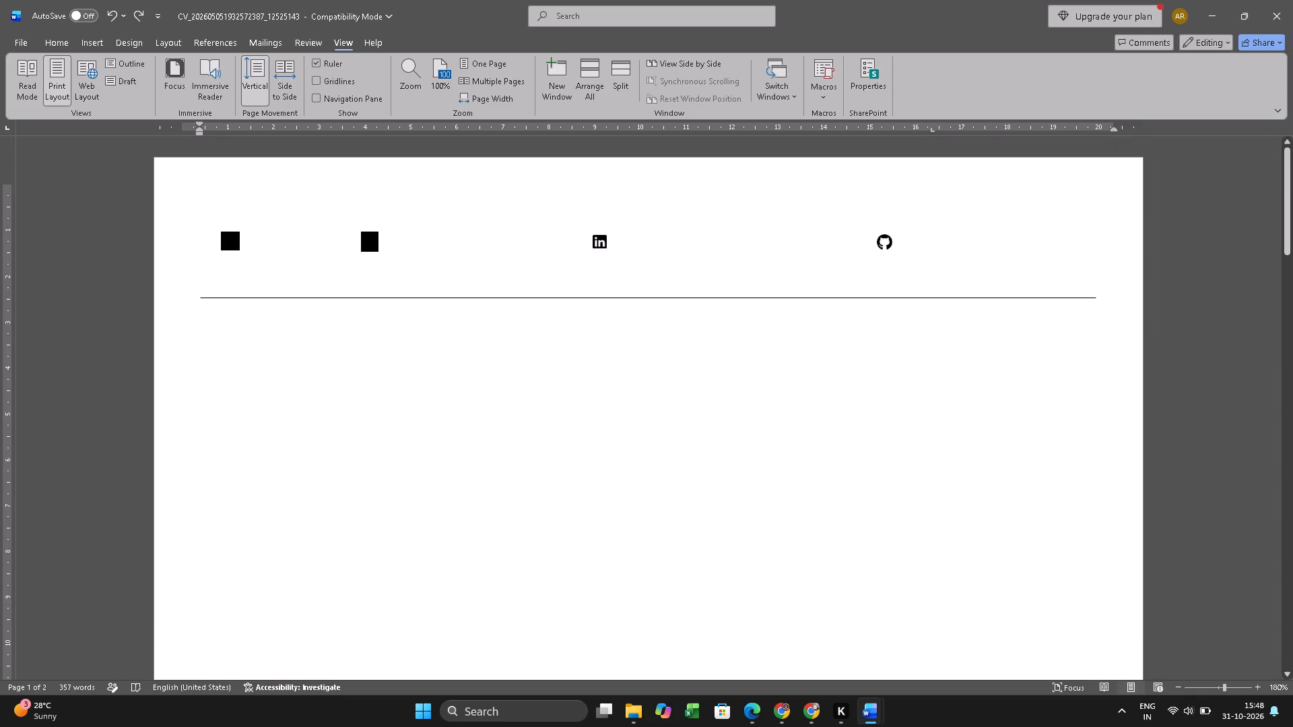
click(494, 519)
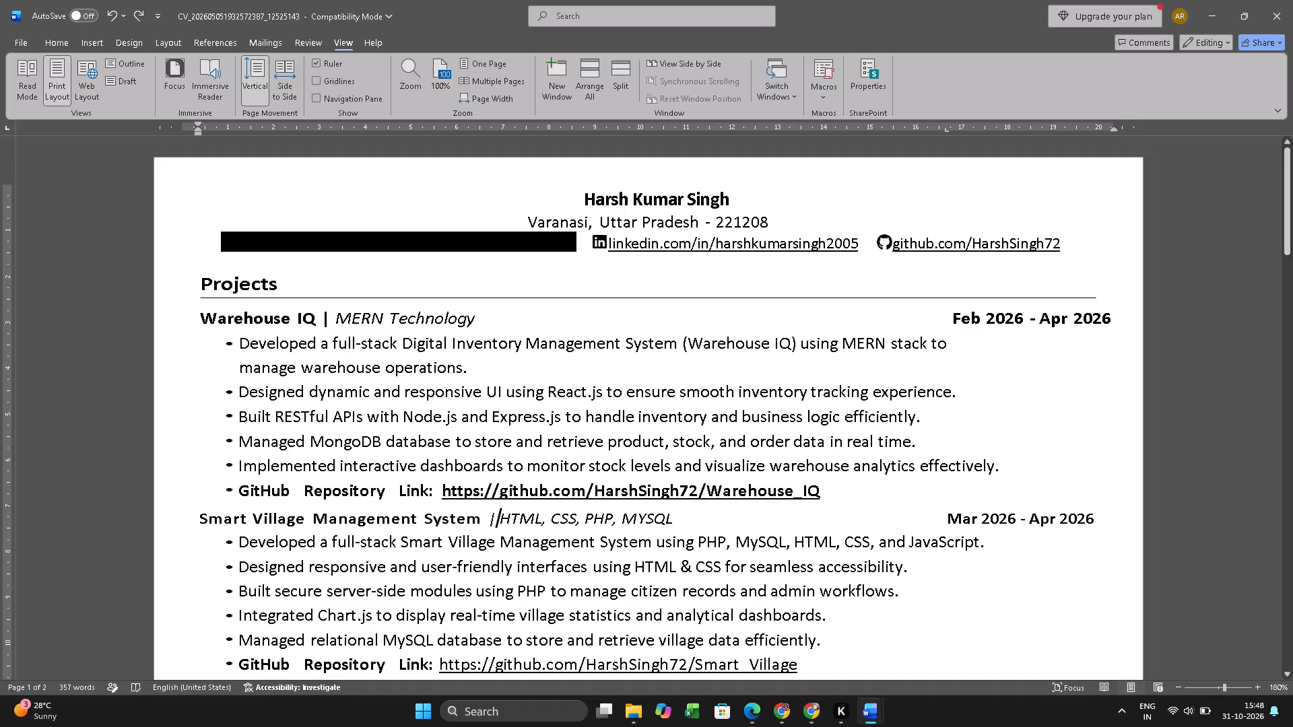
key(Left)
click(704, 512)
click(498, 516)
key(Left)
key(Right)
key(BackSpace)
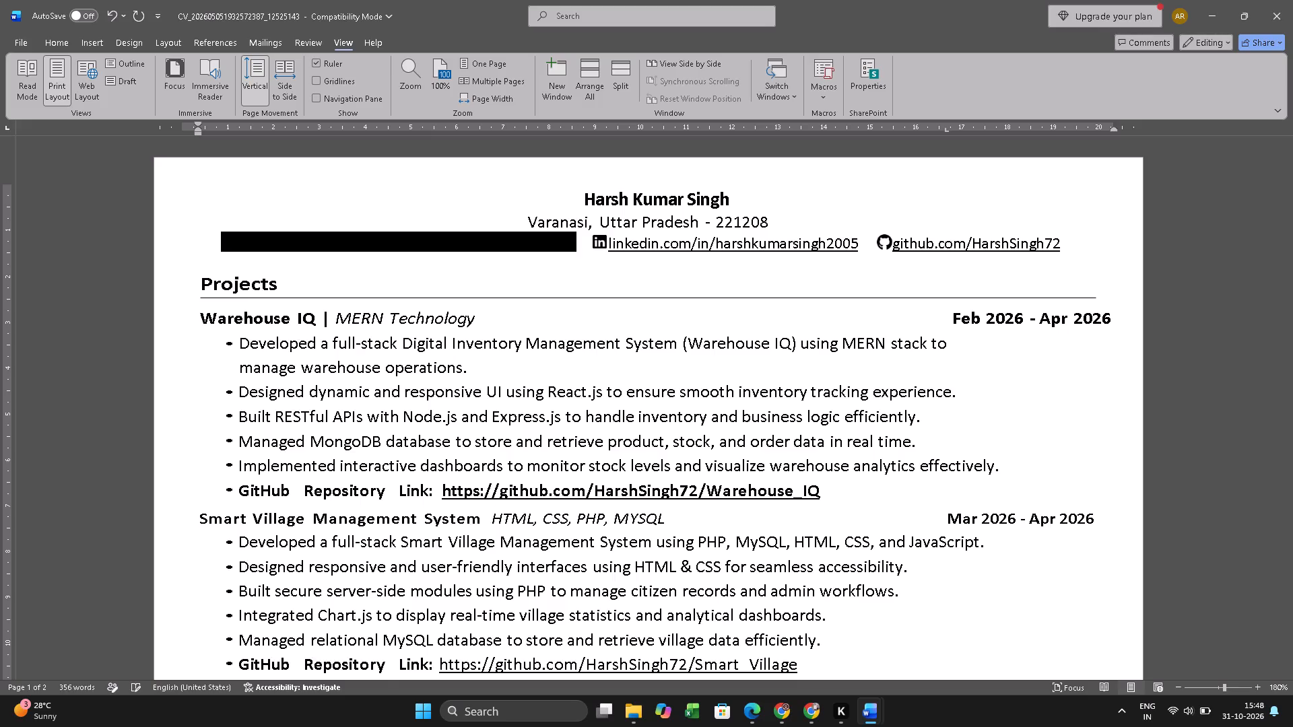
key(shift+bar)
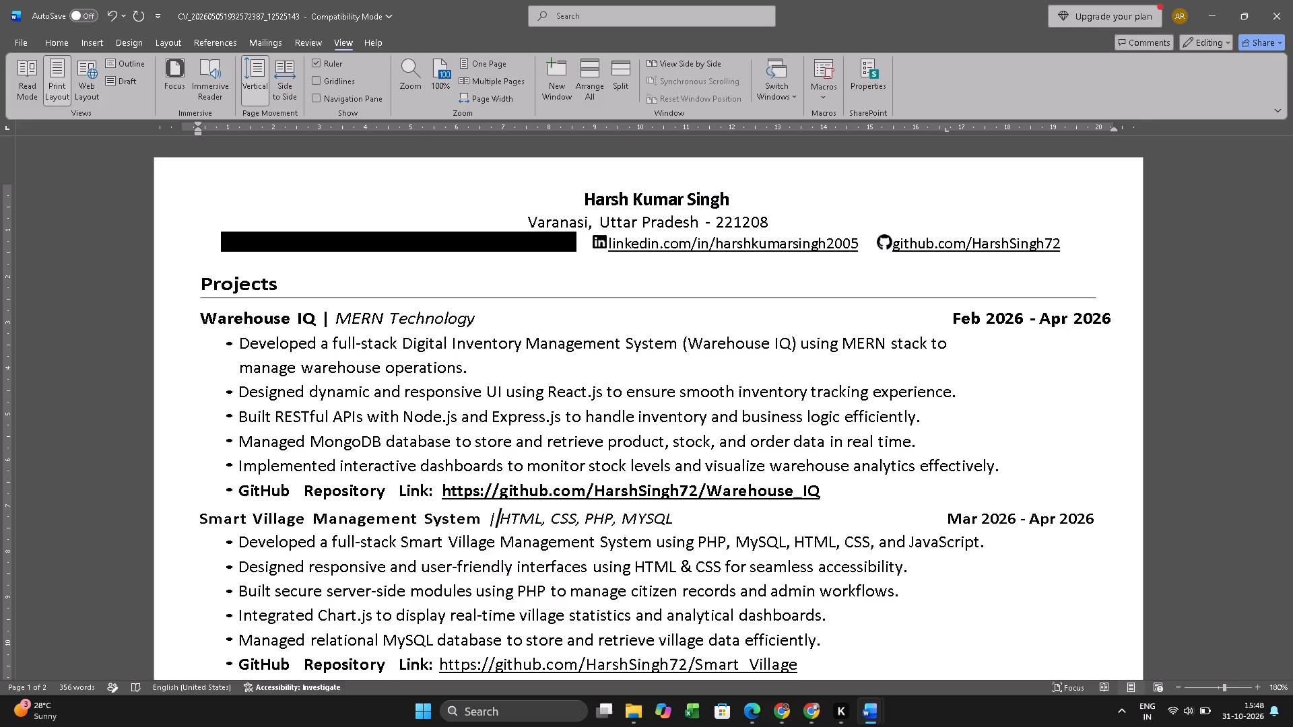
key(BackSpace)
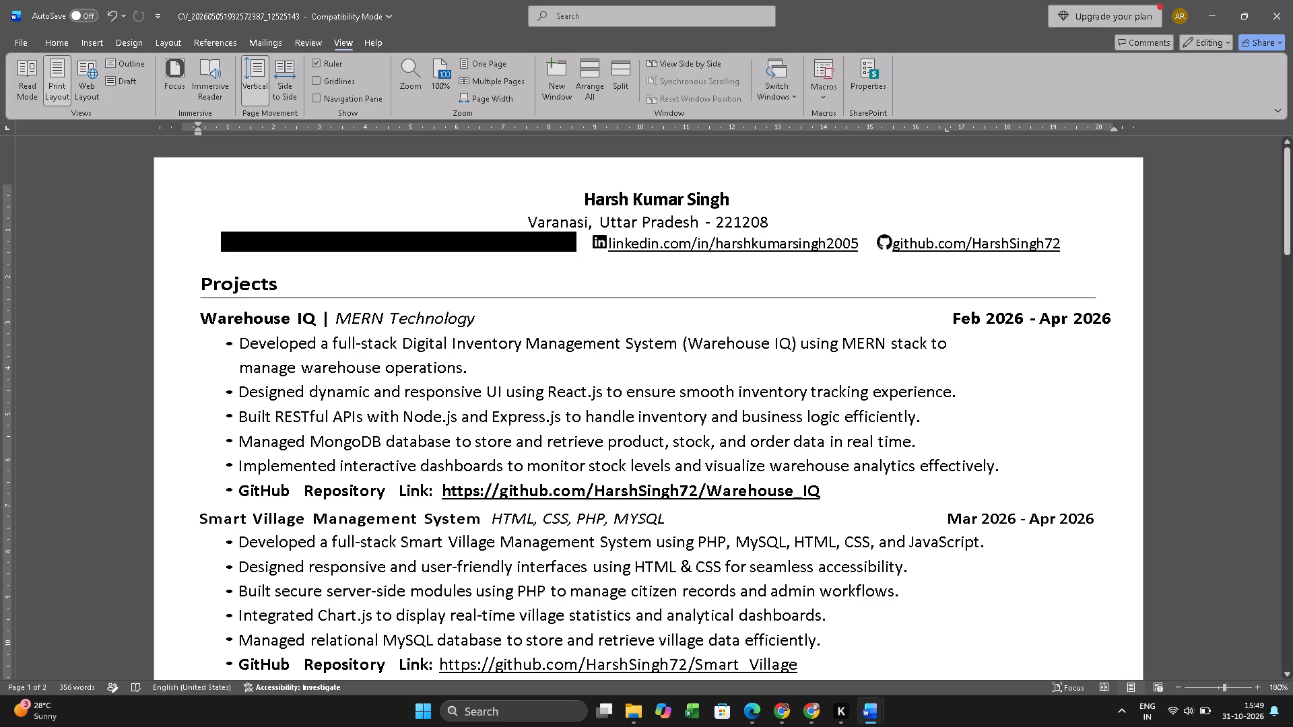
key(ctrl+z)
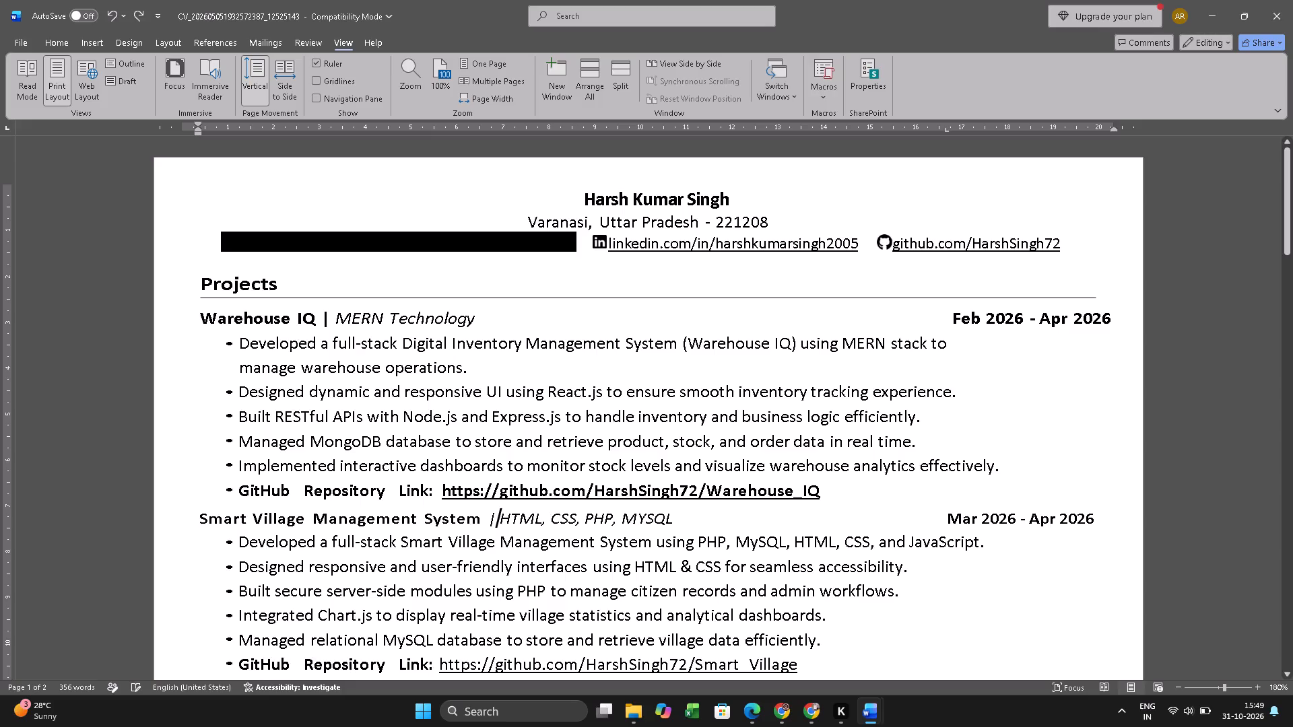
Remove the italics from the vertical bar between Smart Village Management System and HTML, CSS, PHP, MYSQL.
click(496, 520)
key(ctrl+shift+Left)
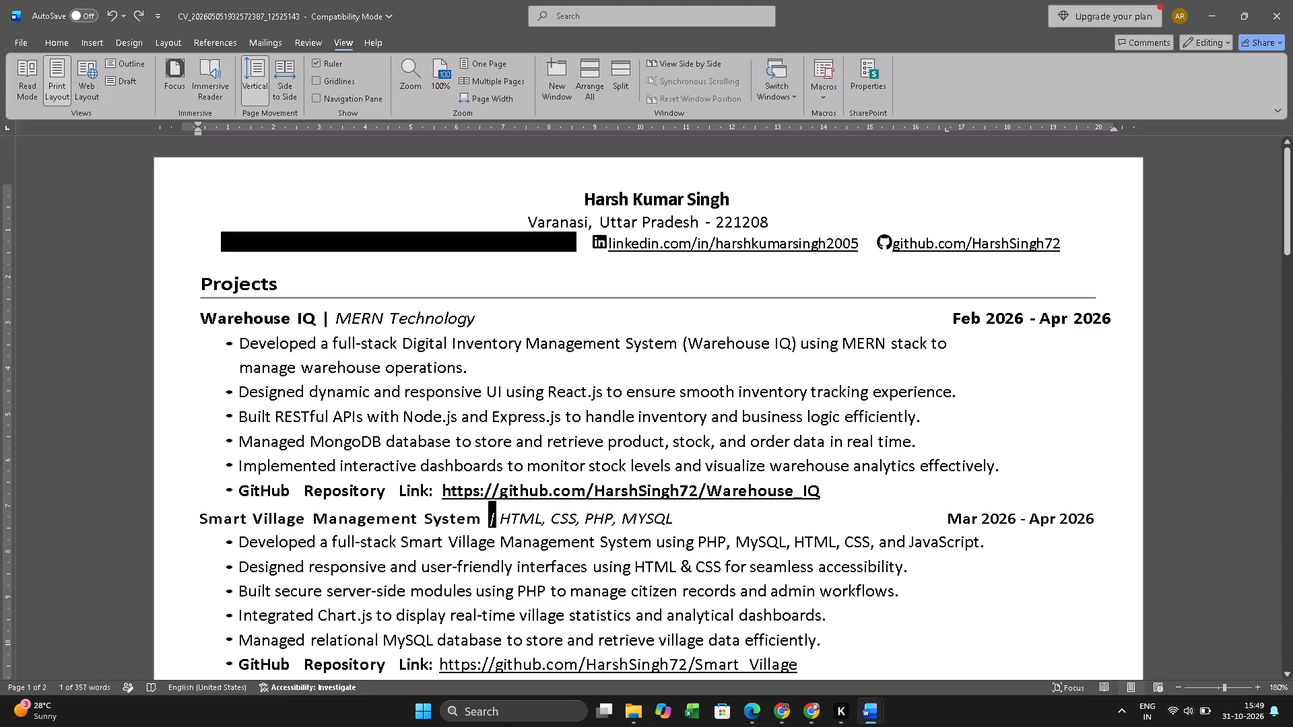
key(ctrl+backslash)
key(ctrl+i)
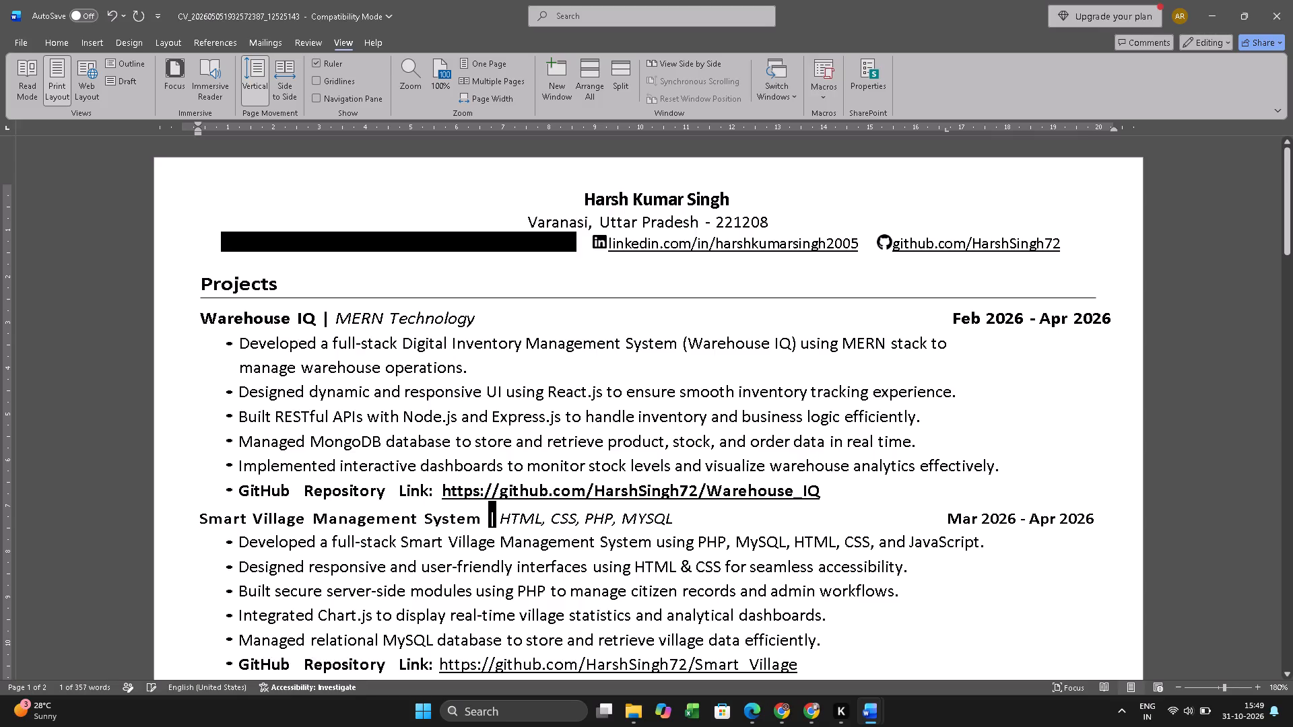
click(682, 515)
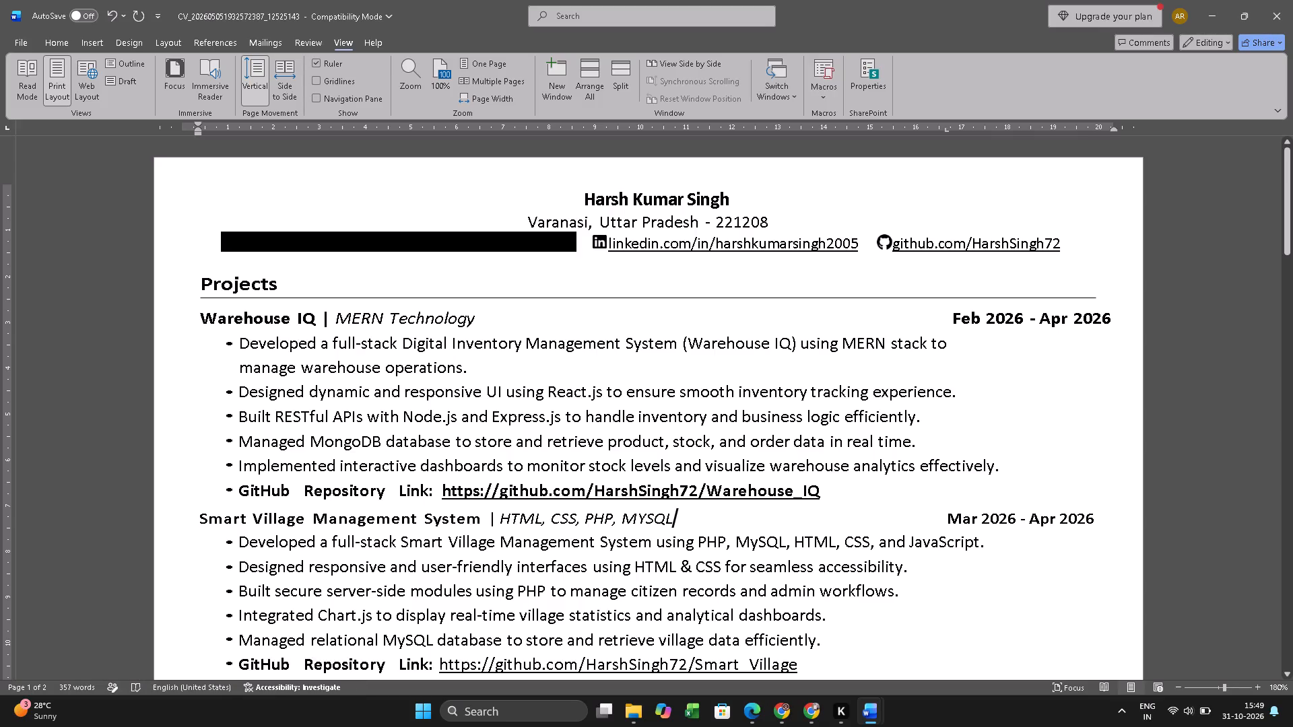
Make the entire Smart Village Management System heading line bold, including its technologies and date range.
click(410, 322)
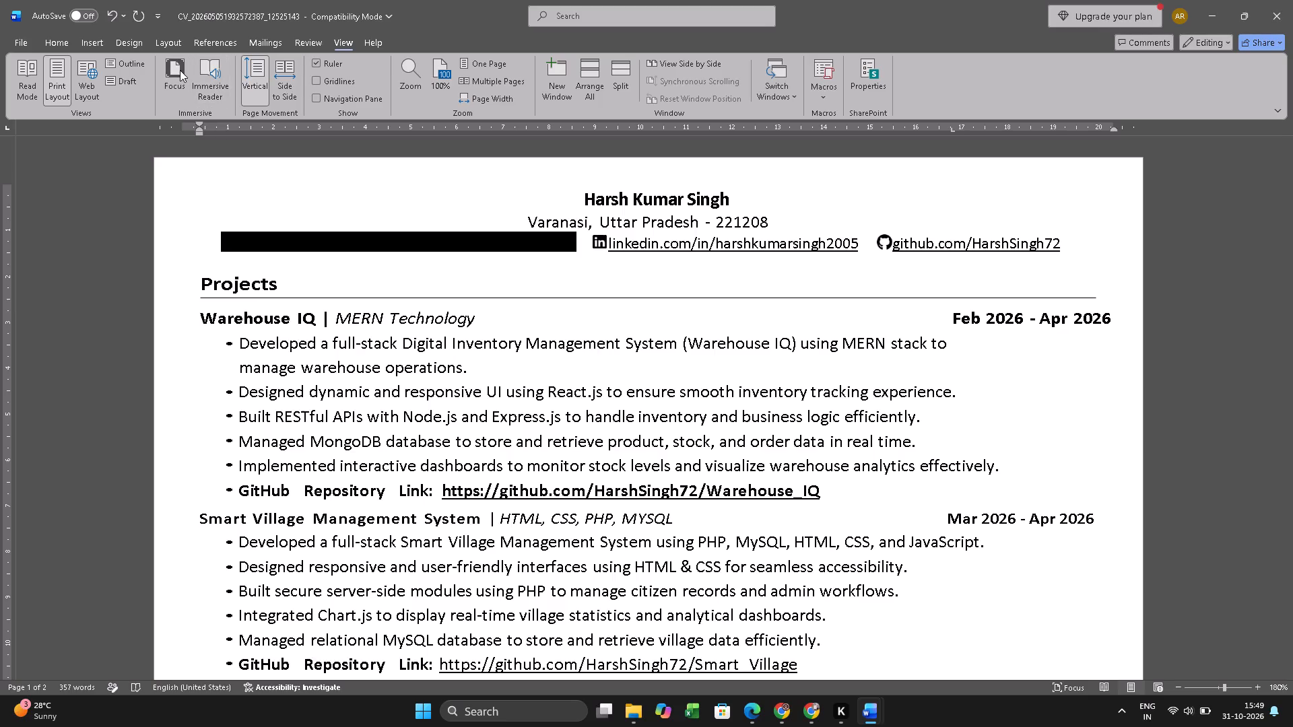
click(94, 42)
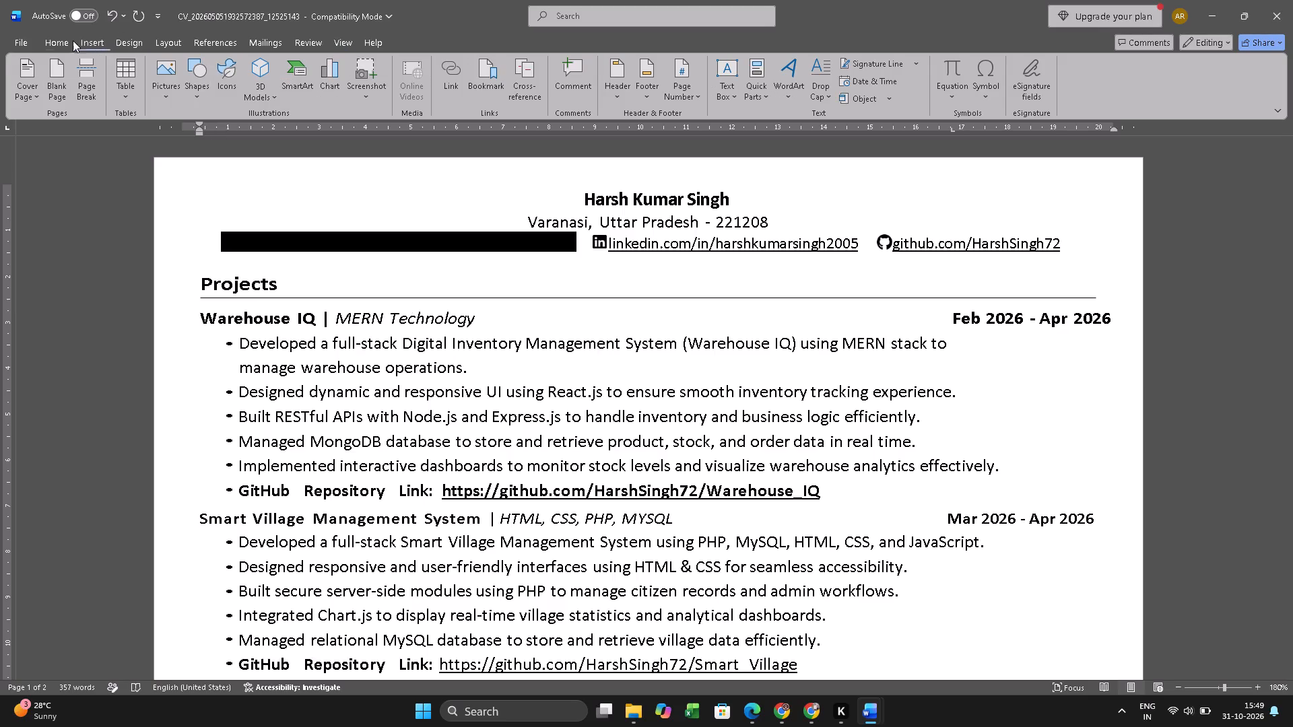
click(61, 38)
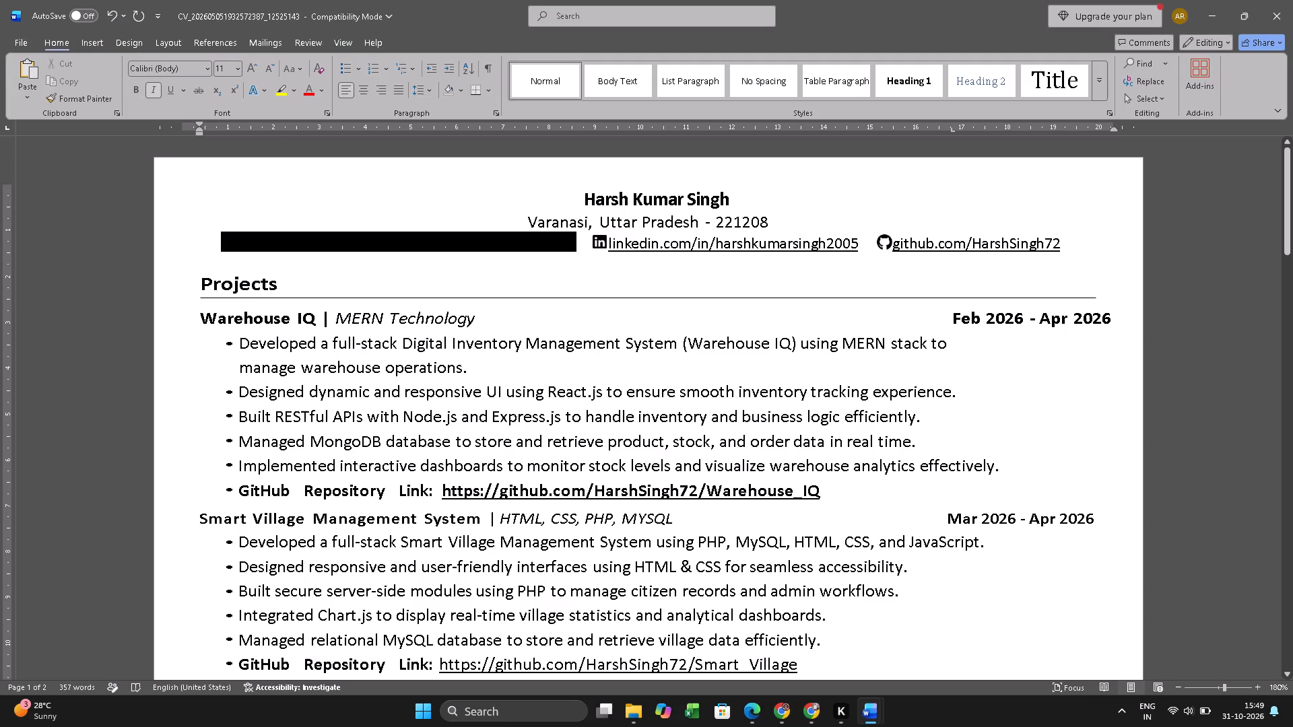
click(636, 490)
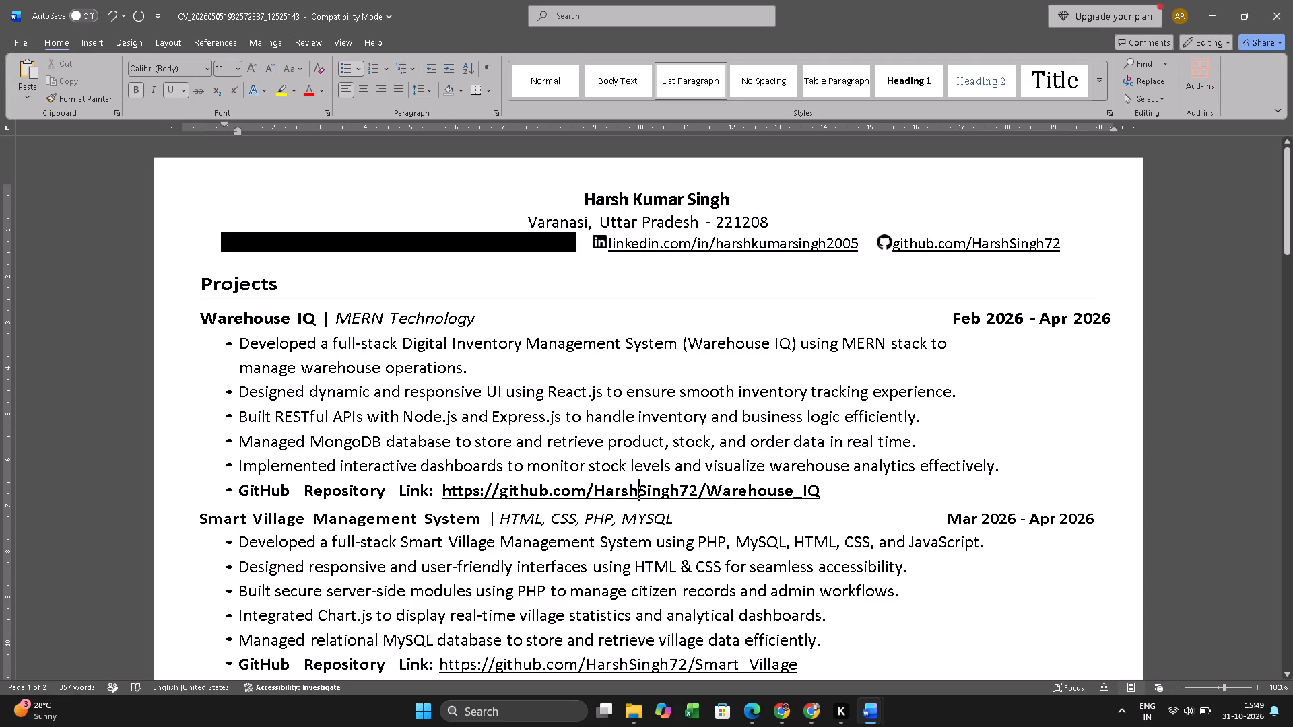
click(605, 519)
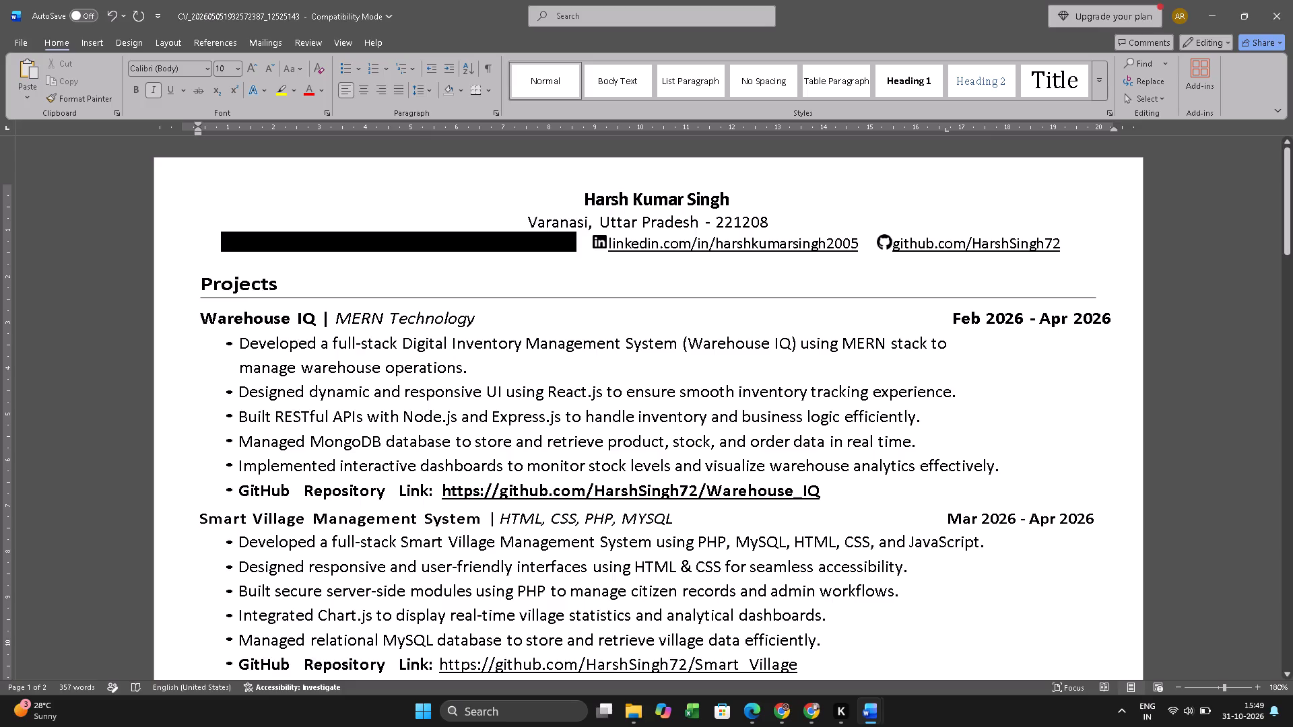
click(1104, 520)
drag(1104, 520, 695, 520)
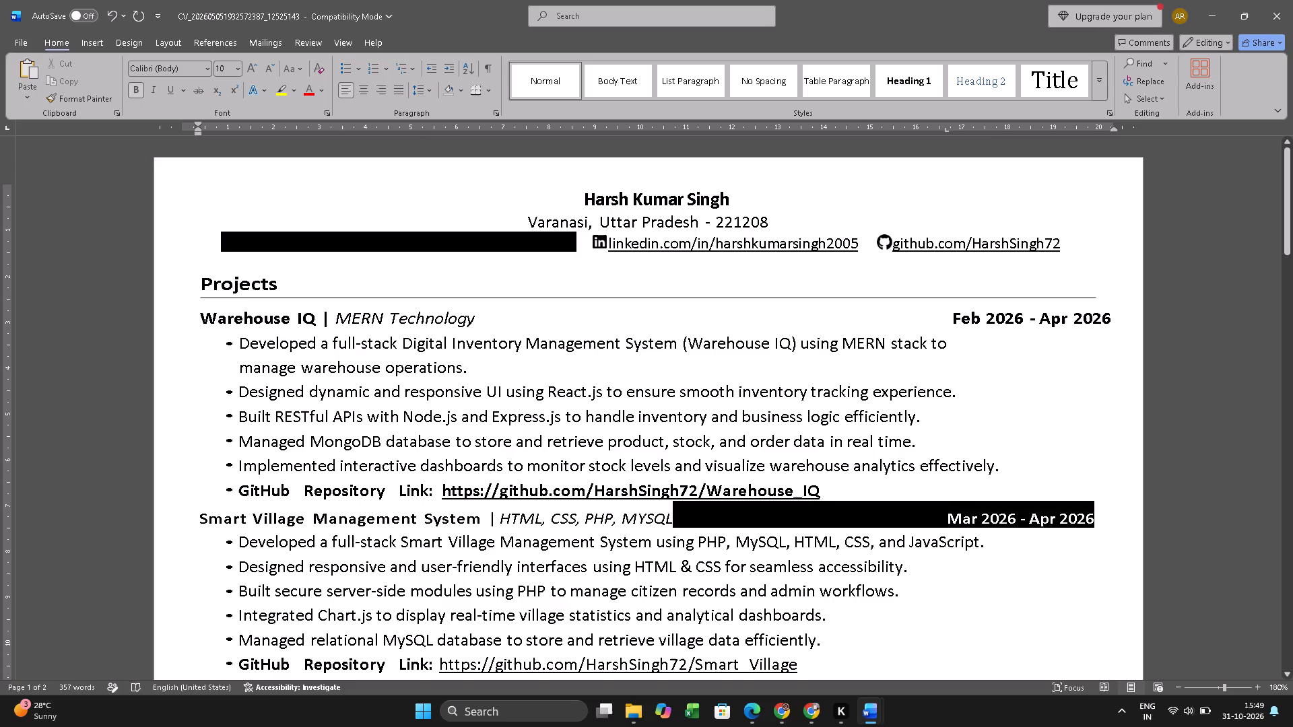
drag(695, 520, 435, 524)
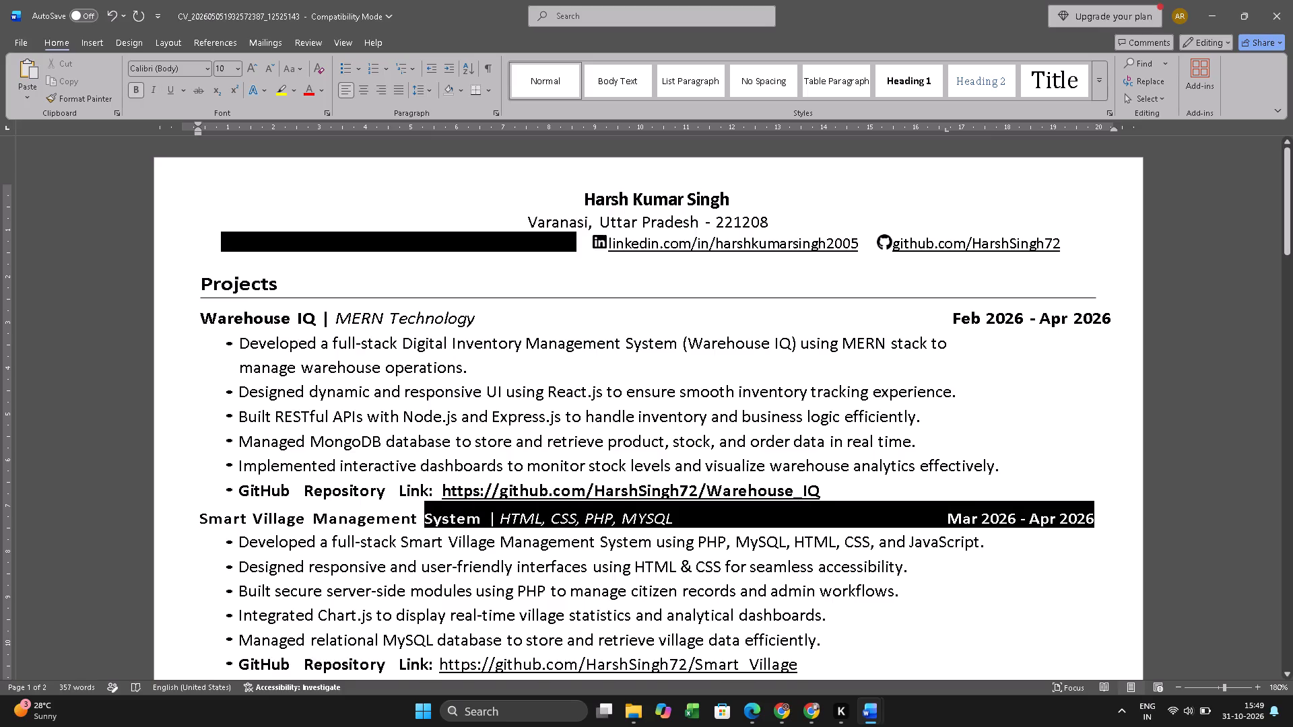
drag(435, 524, 257, 524)
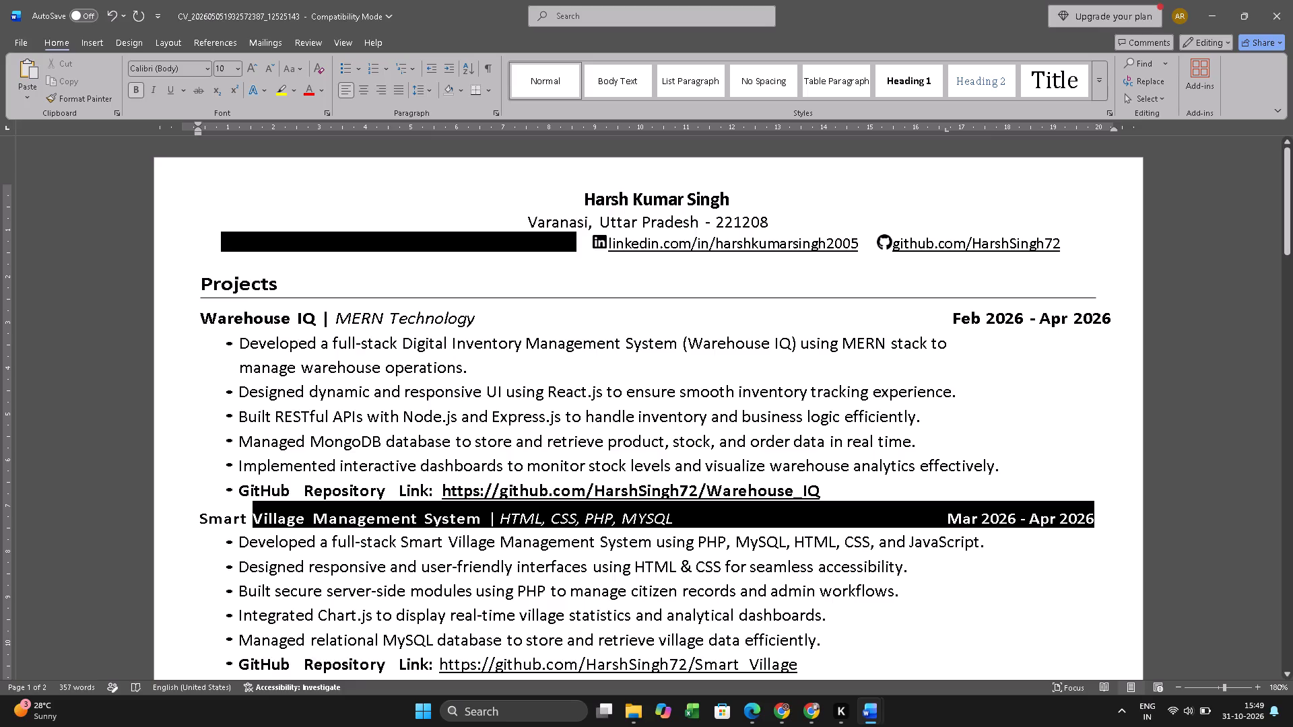
drag(257, 524, 213, 522)
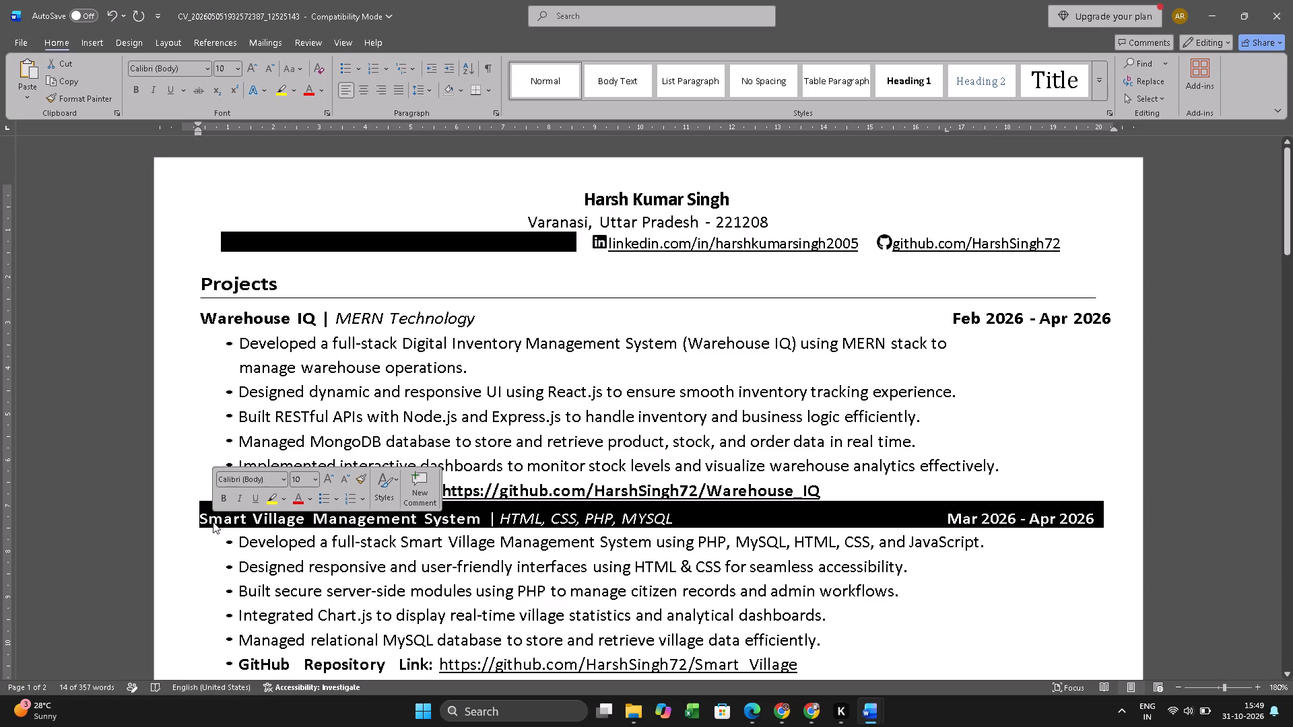
key(ctrl+b)
key(ctrl+b)
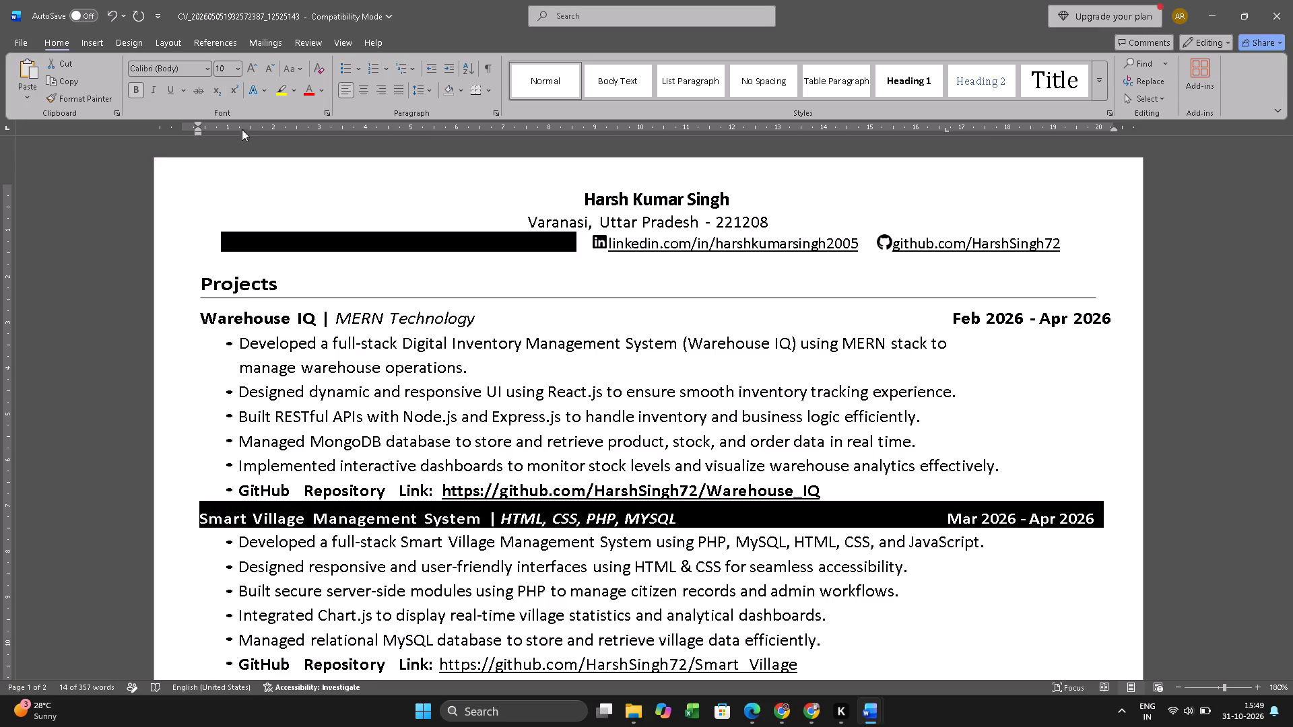
Set the font size of the Smart Village Management System heading line to 11.
click(238, 65)
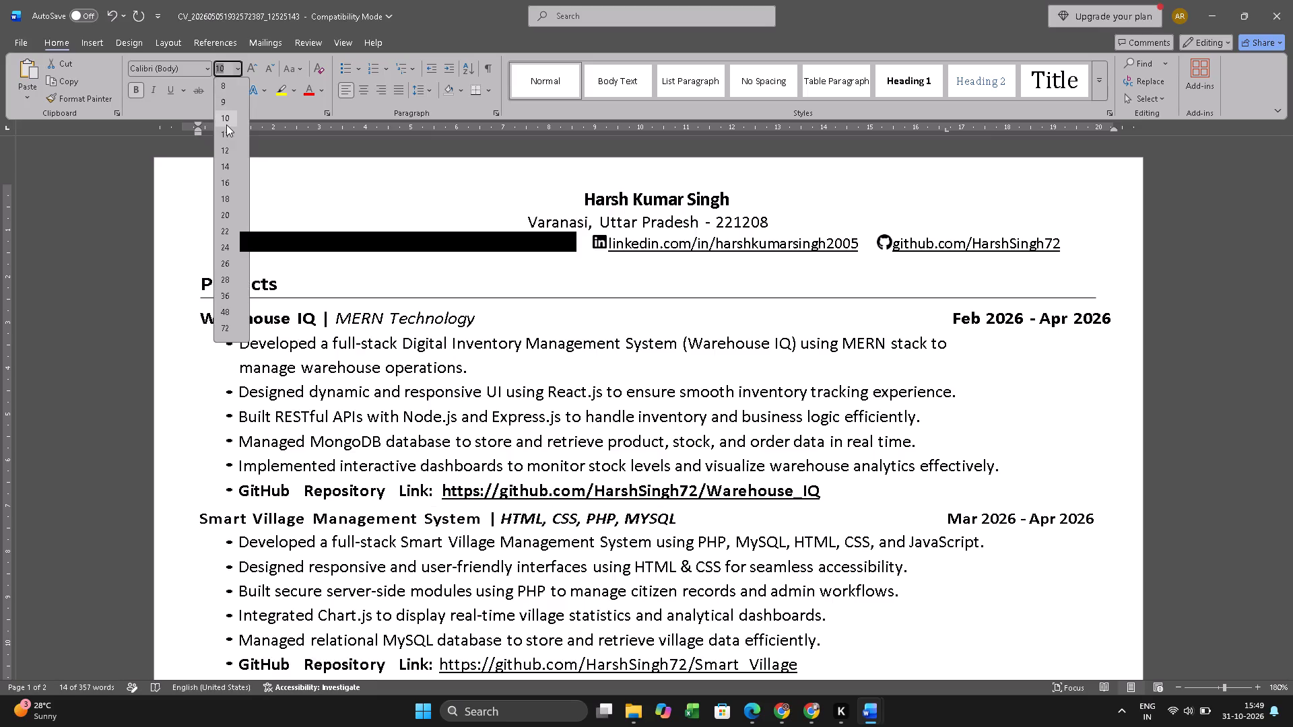
click(226, 128)
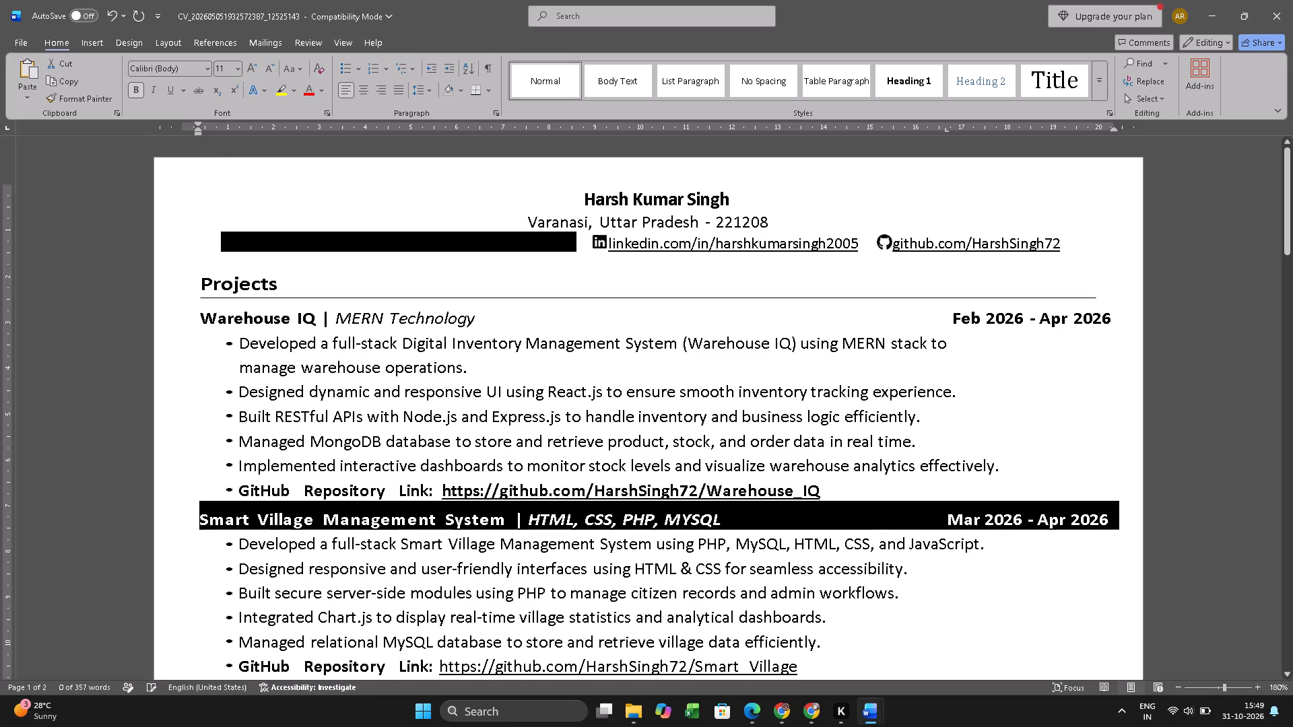
click(954, 563)
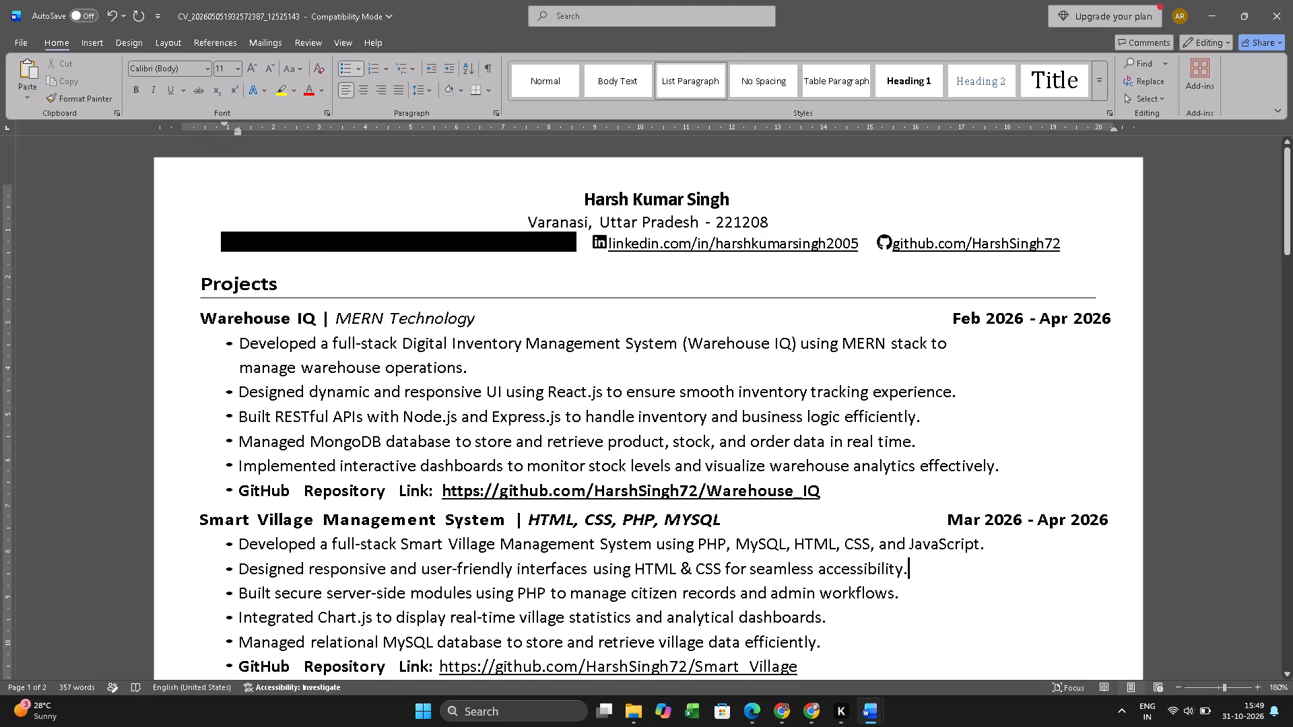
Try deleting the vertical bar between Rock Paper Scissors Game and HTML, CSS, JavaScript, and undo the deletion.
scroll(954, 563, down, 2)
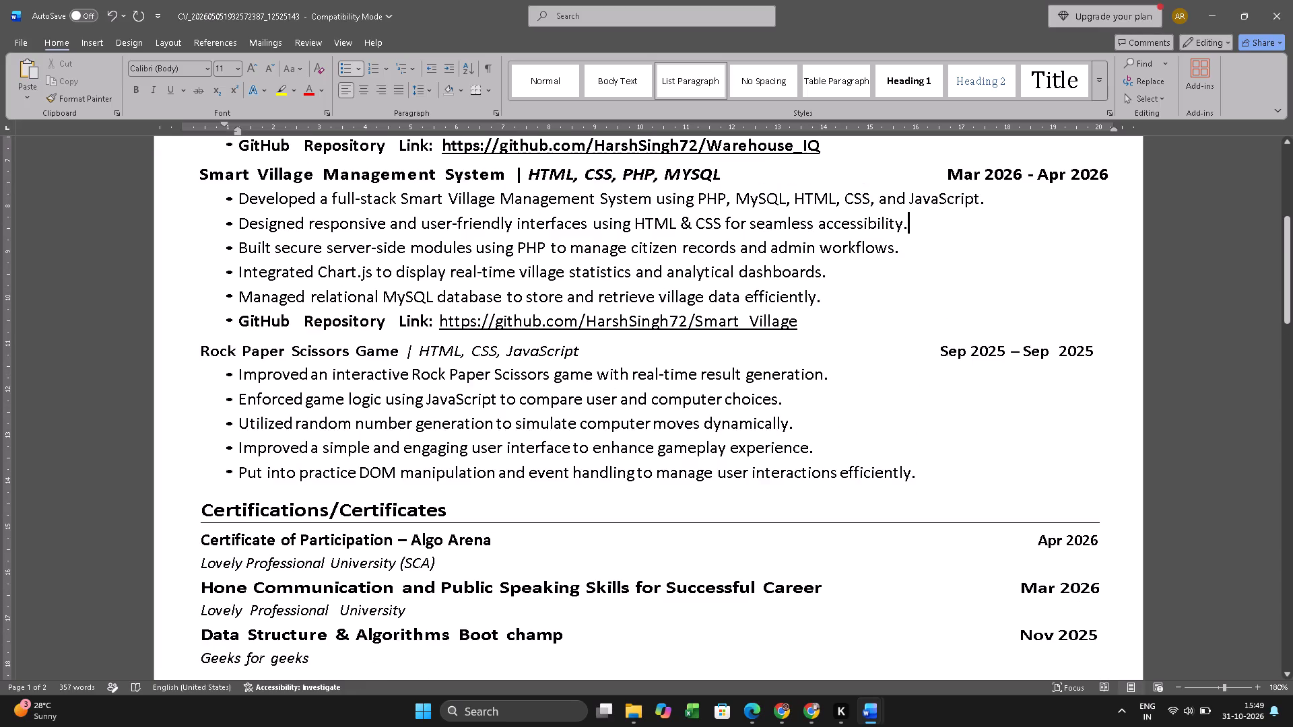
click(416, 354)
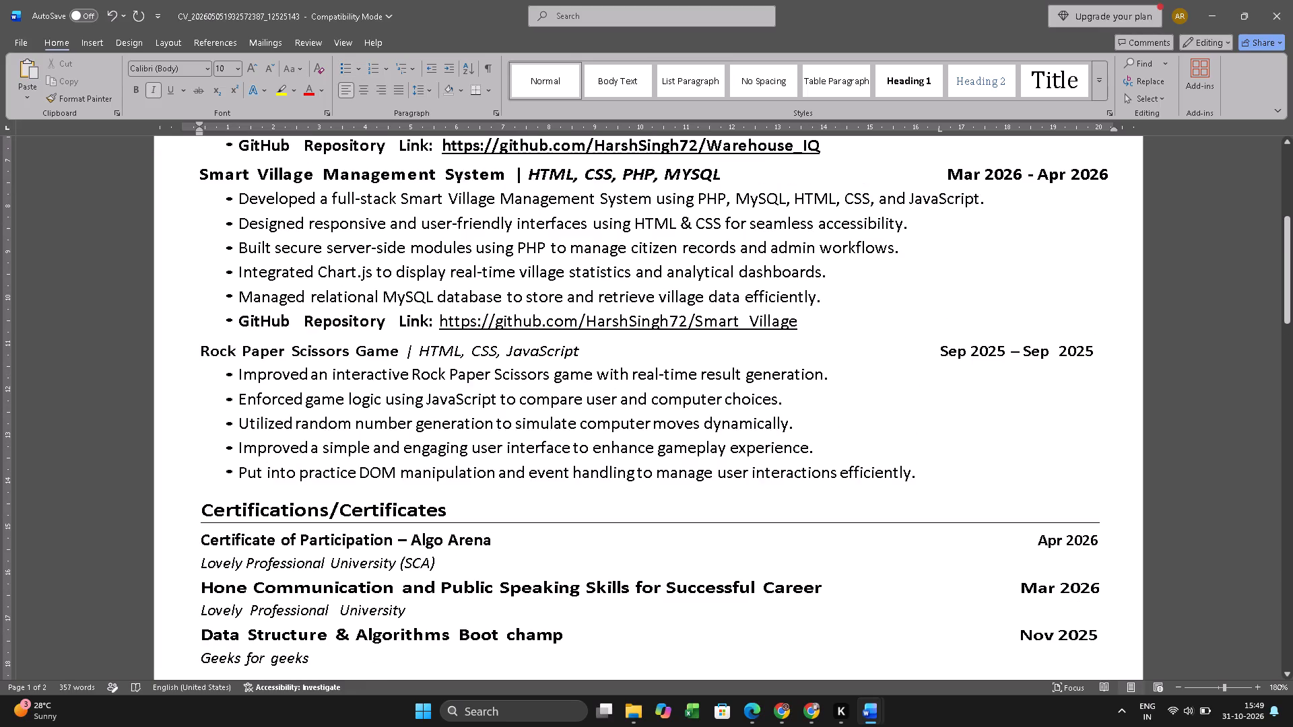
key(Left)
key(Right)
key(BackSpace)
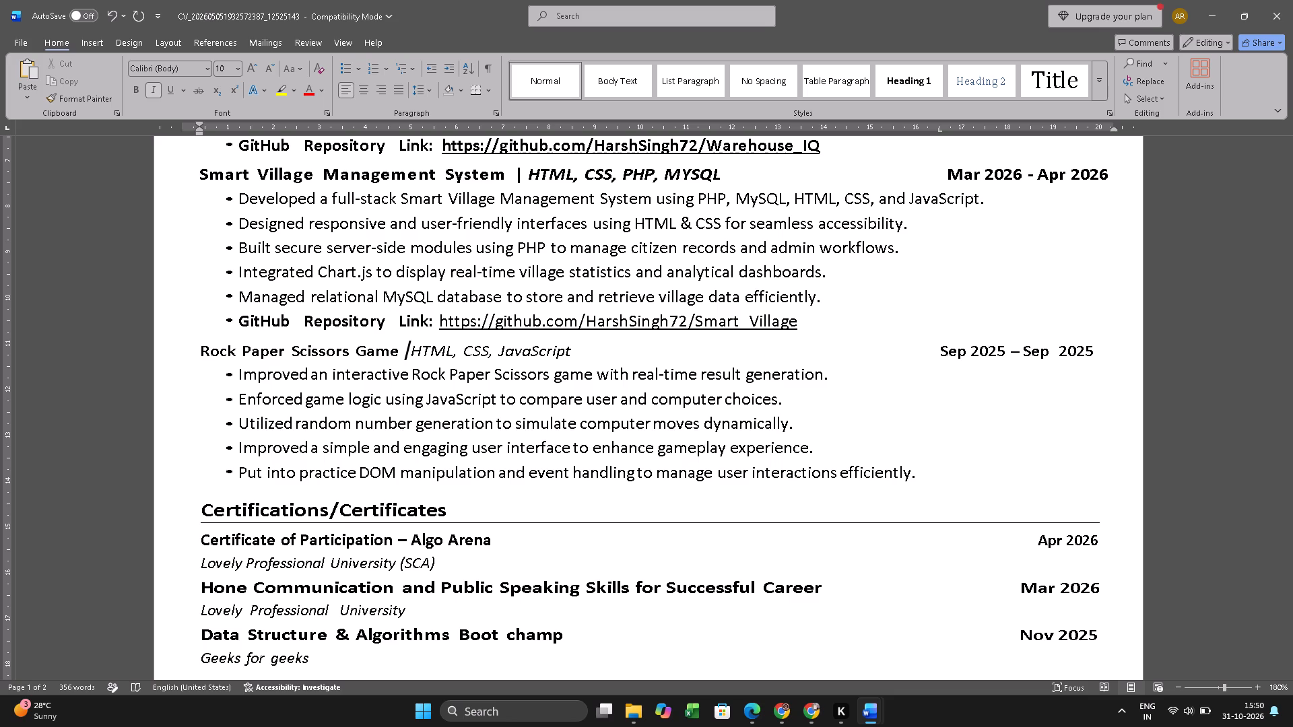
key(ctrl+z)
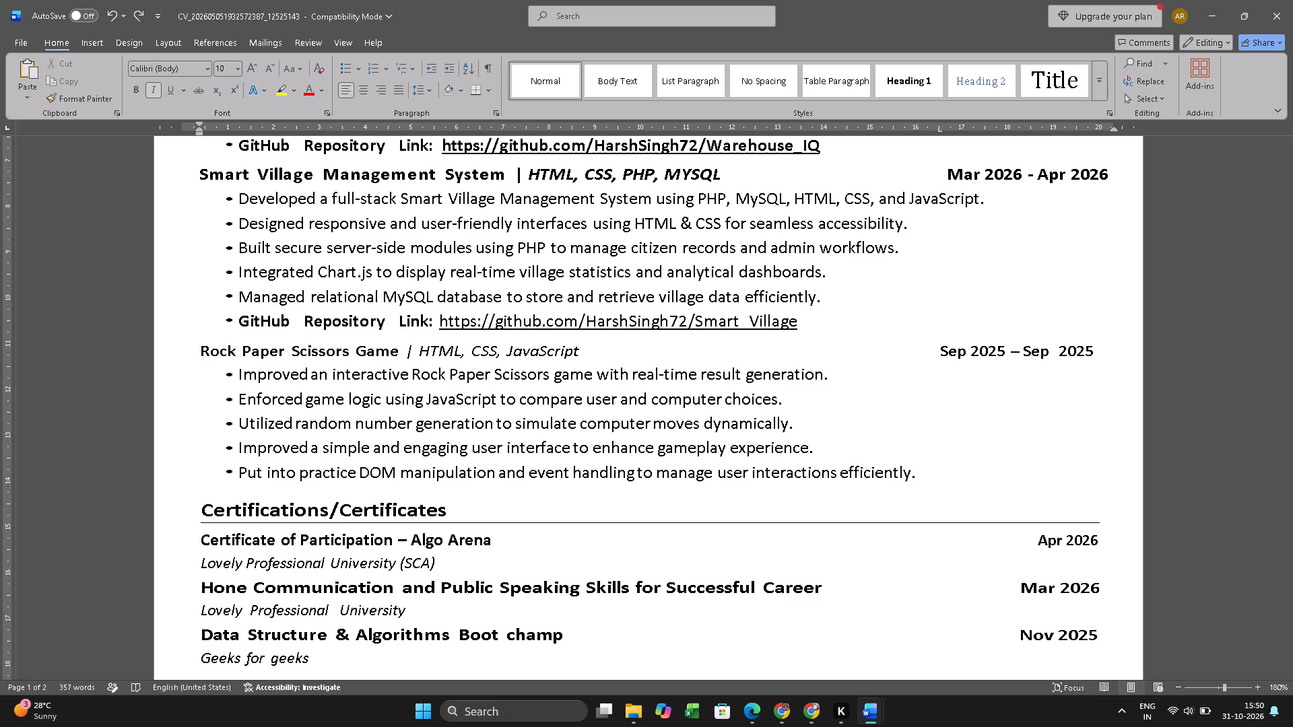
Remove the italics from the vertical bar between Rock Paper Scissors Game and HTML, CSS, JavaScript.
key(ctrl+shift+Left)
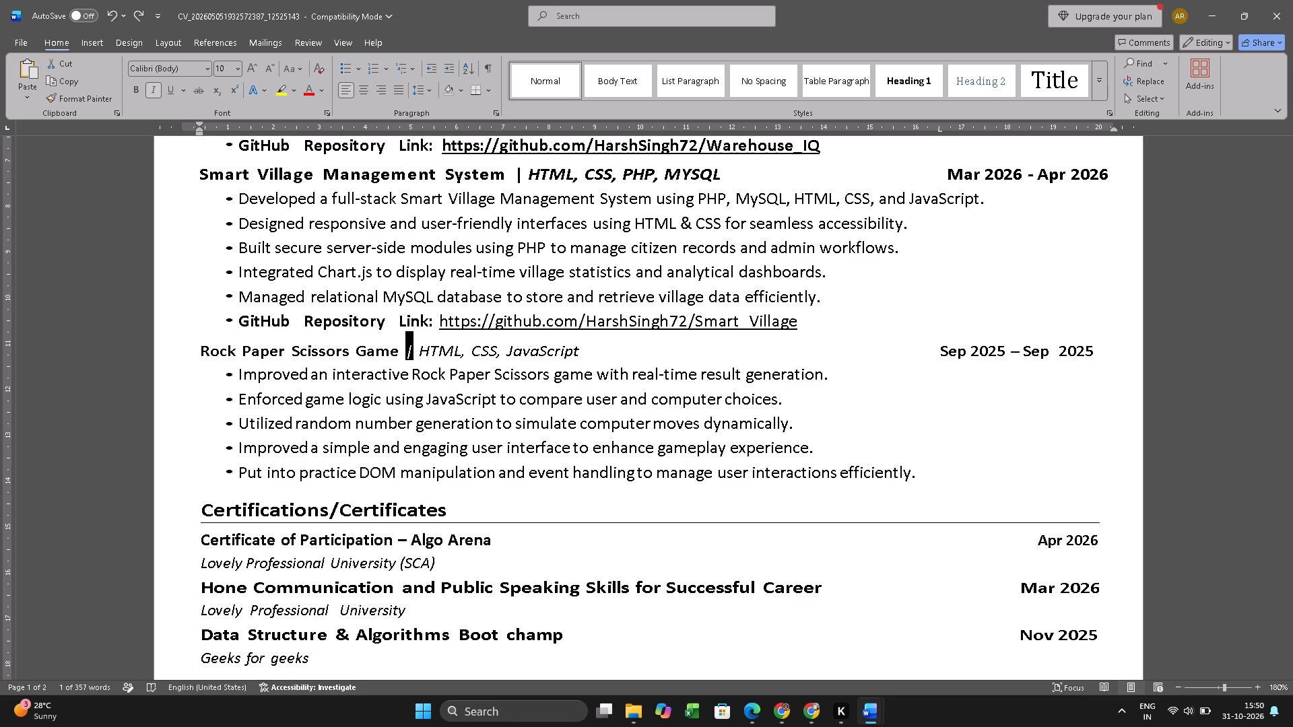
key(ctrl+i)
Set the whole Rock Paper Scissors Game heading line, including its date range, to font size 11.
click(589, 350)
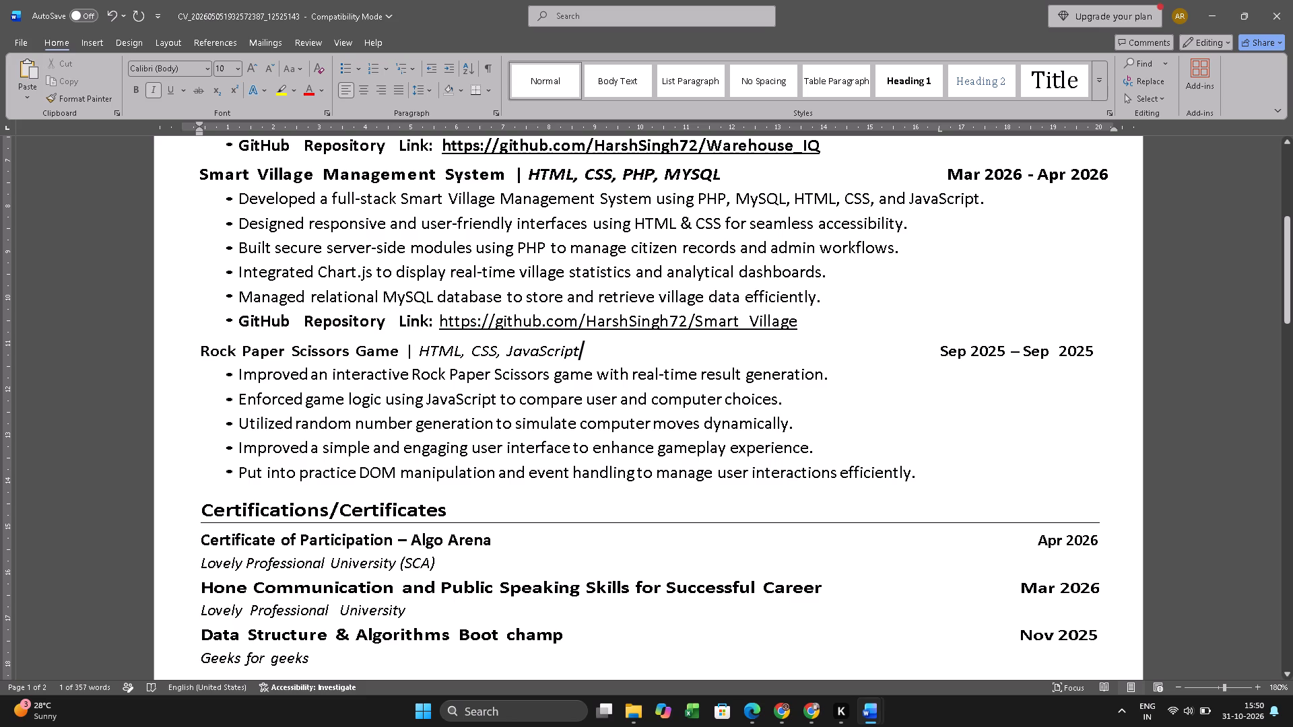
click(1094, 352)
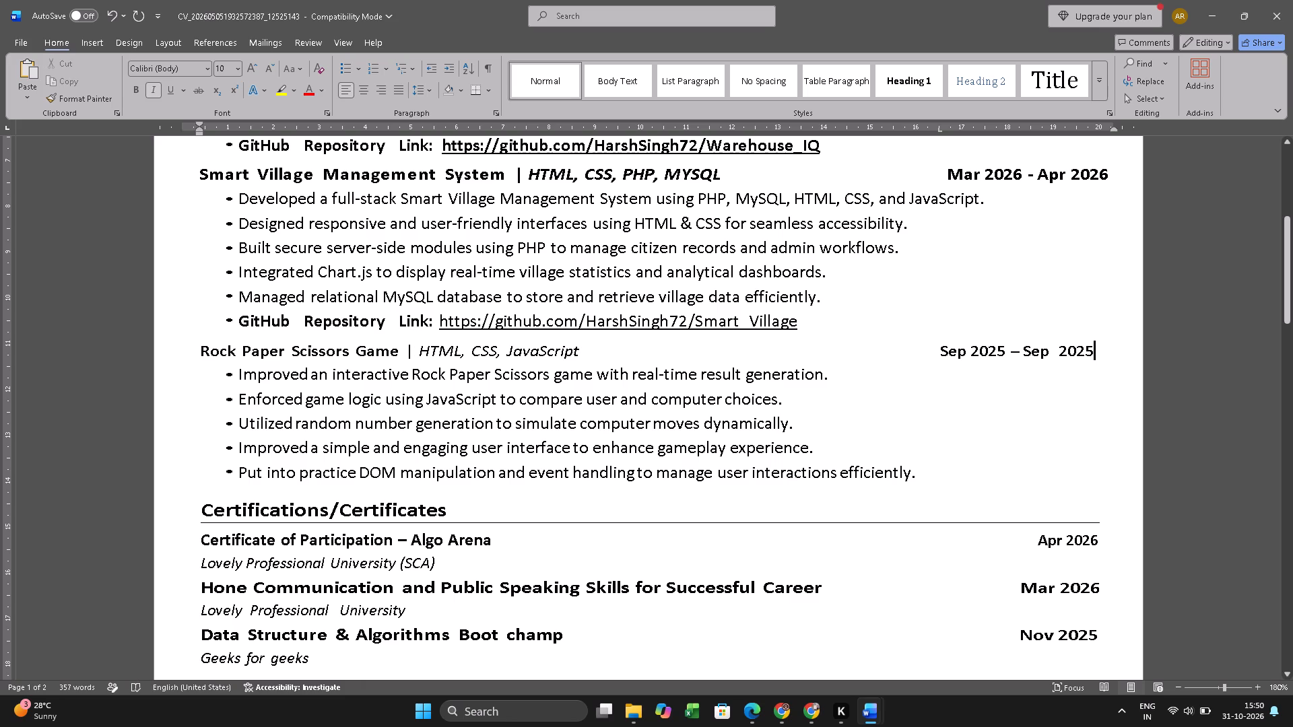
click(1094, 352)
drag(200, 347, 538, 380)
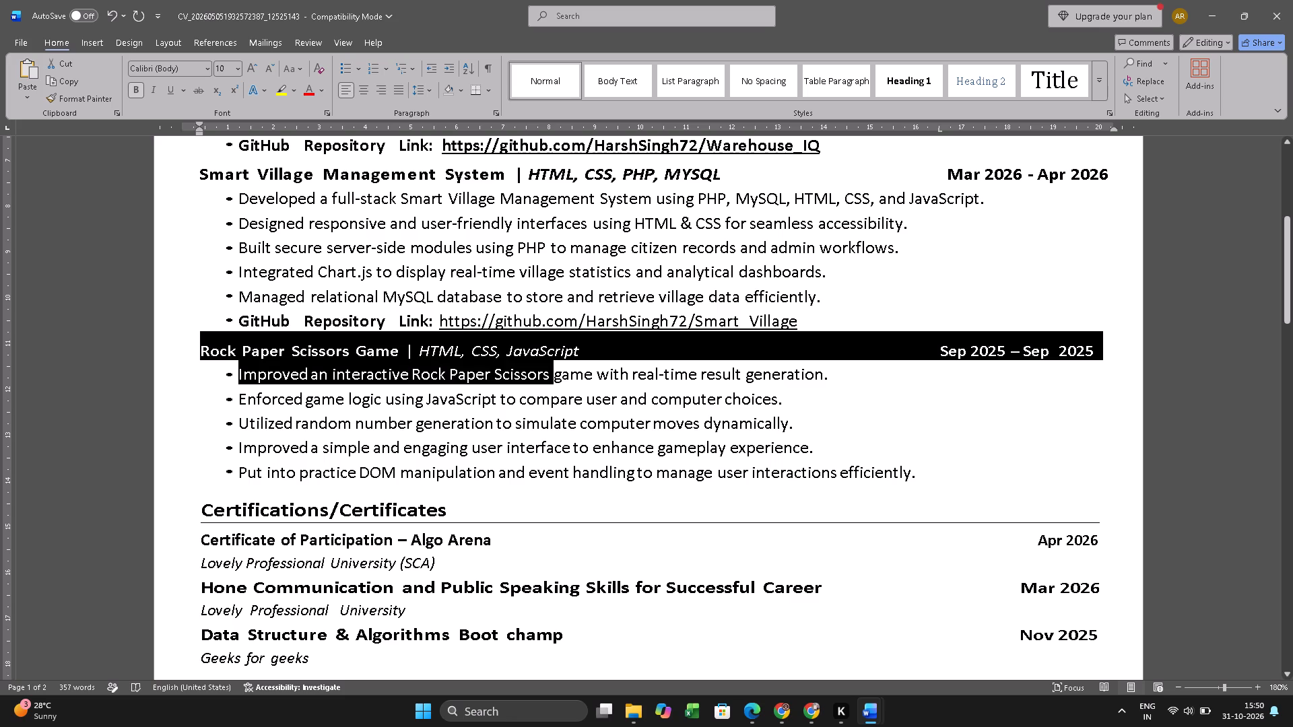
drag(538, 380, 698, 355)
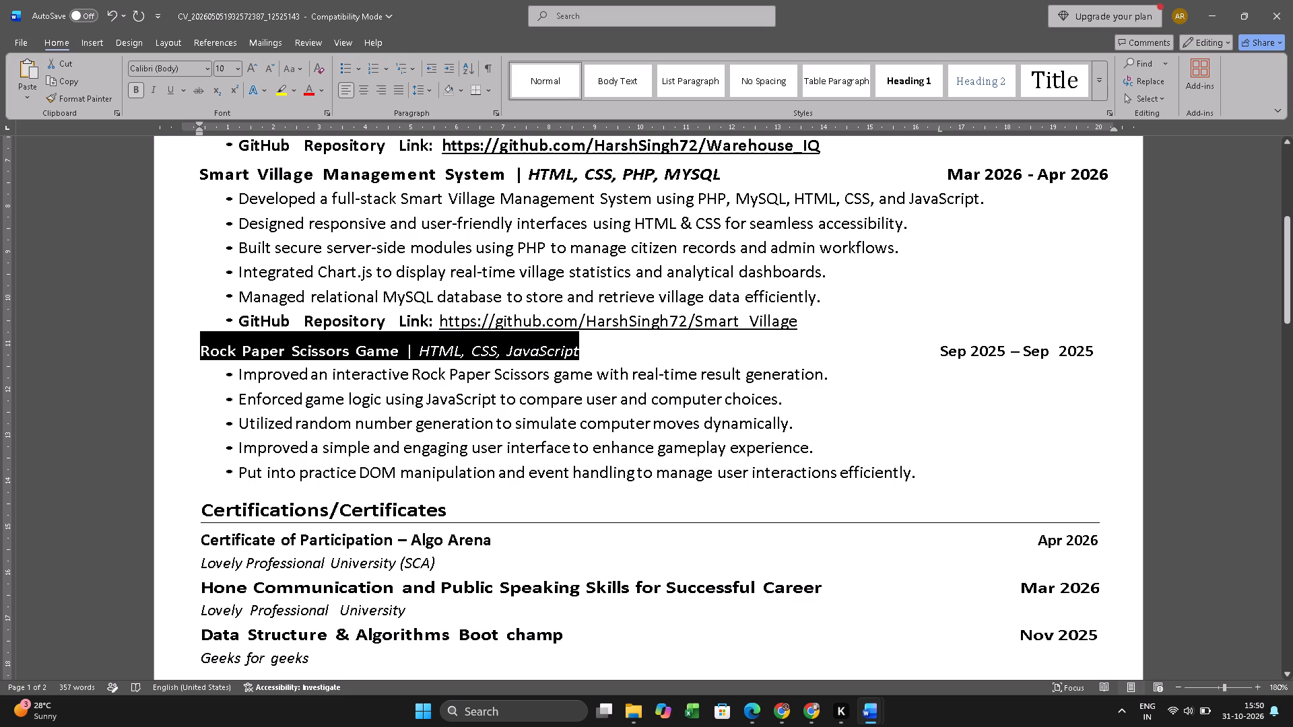
drag(698, 355, 867, 355)
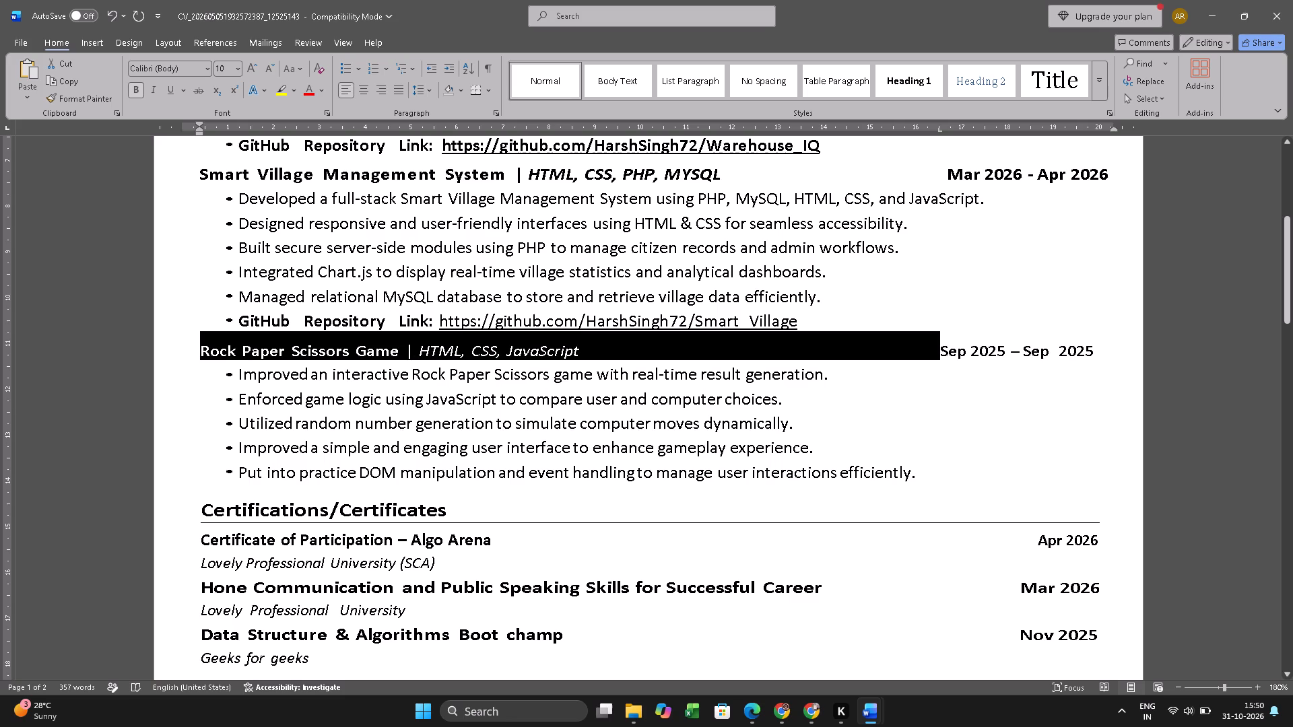
drag(867, 355, 1047, 355)
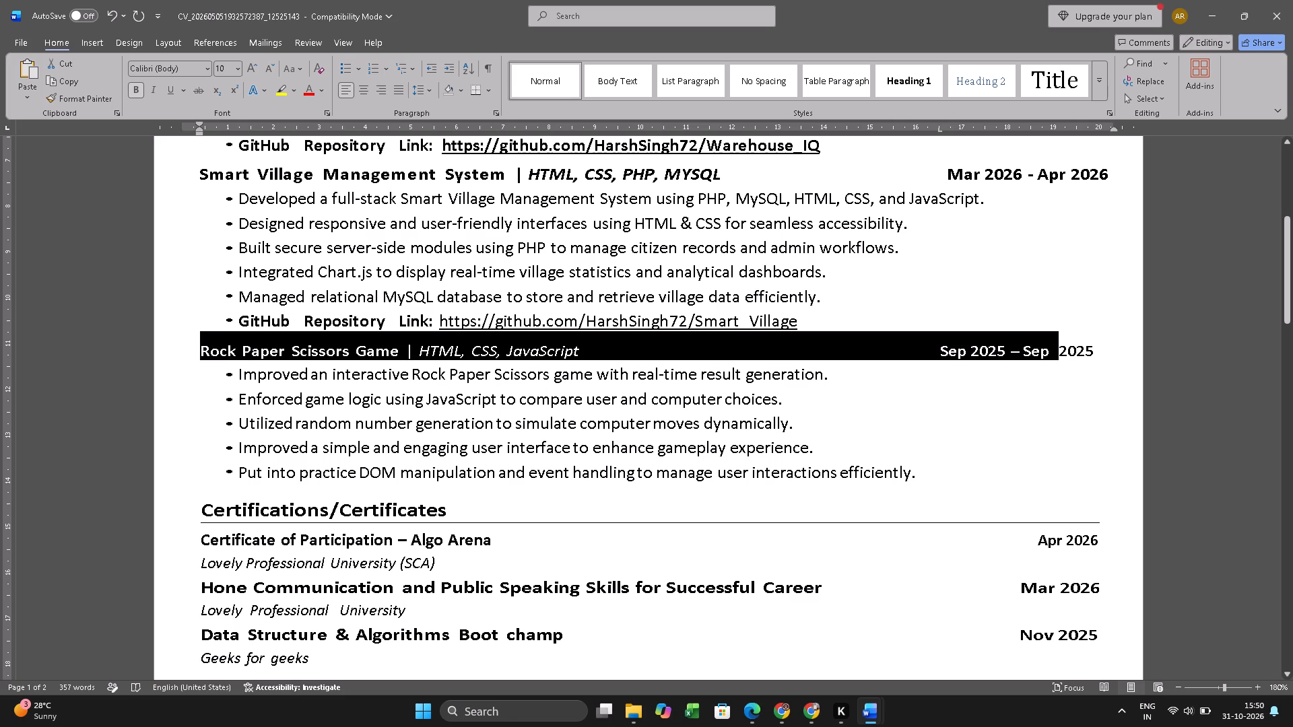
drag(1047, 355, 1141, 352)
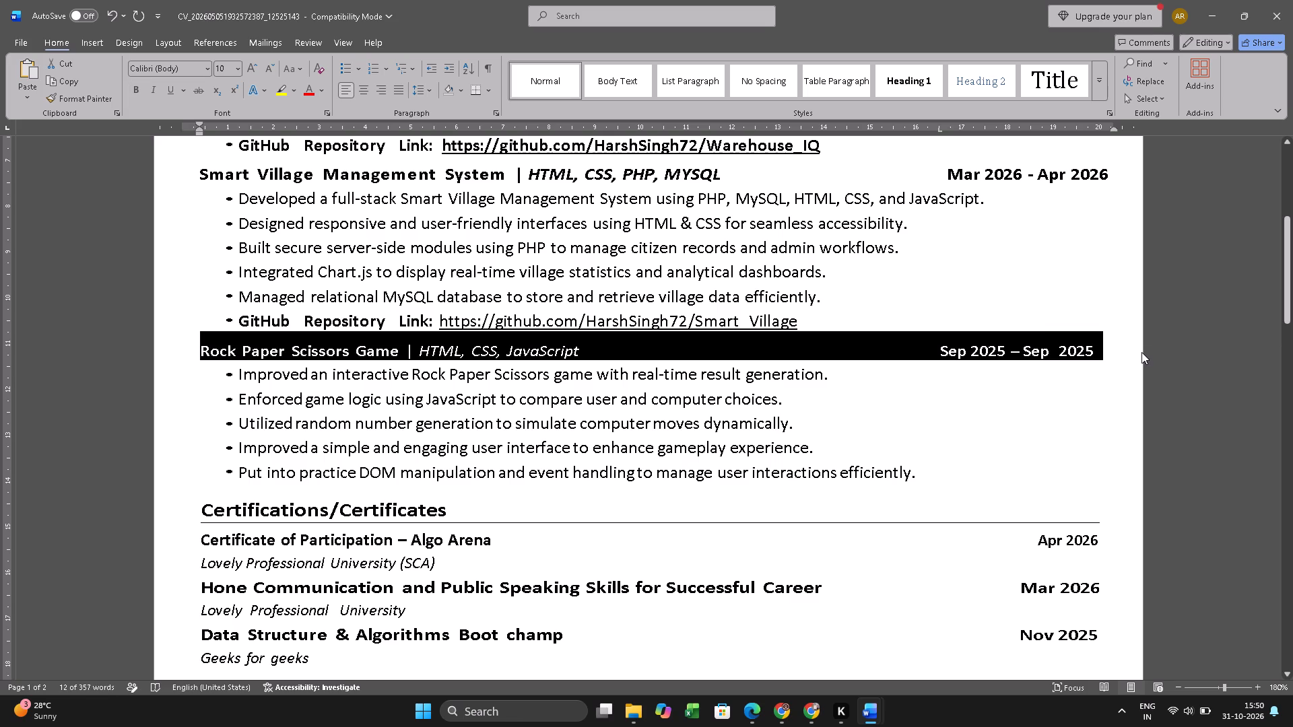
click(233, 64)
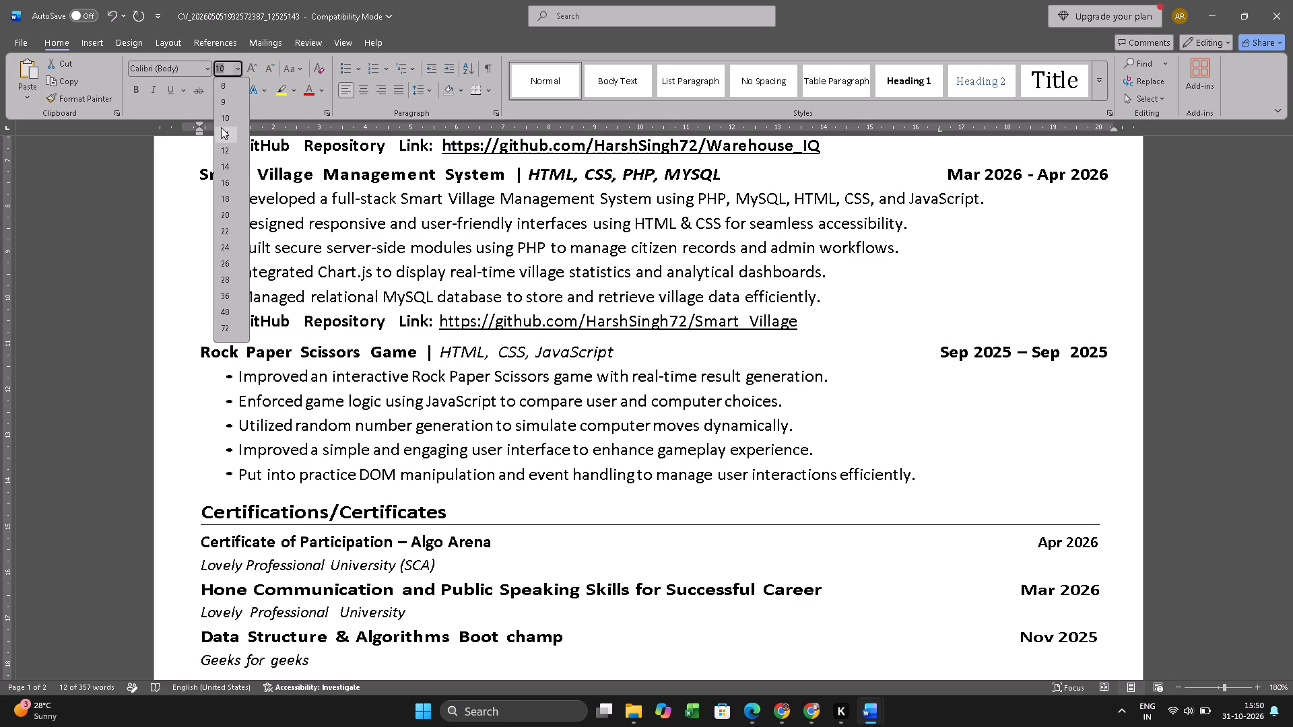
click(221, 127)
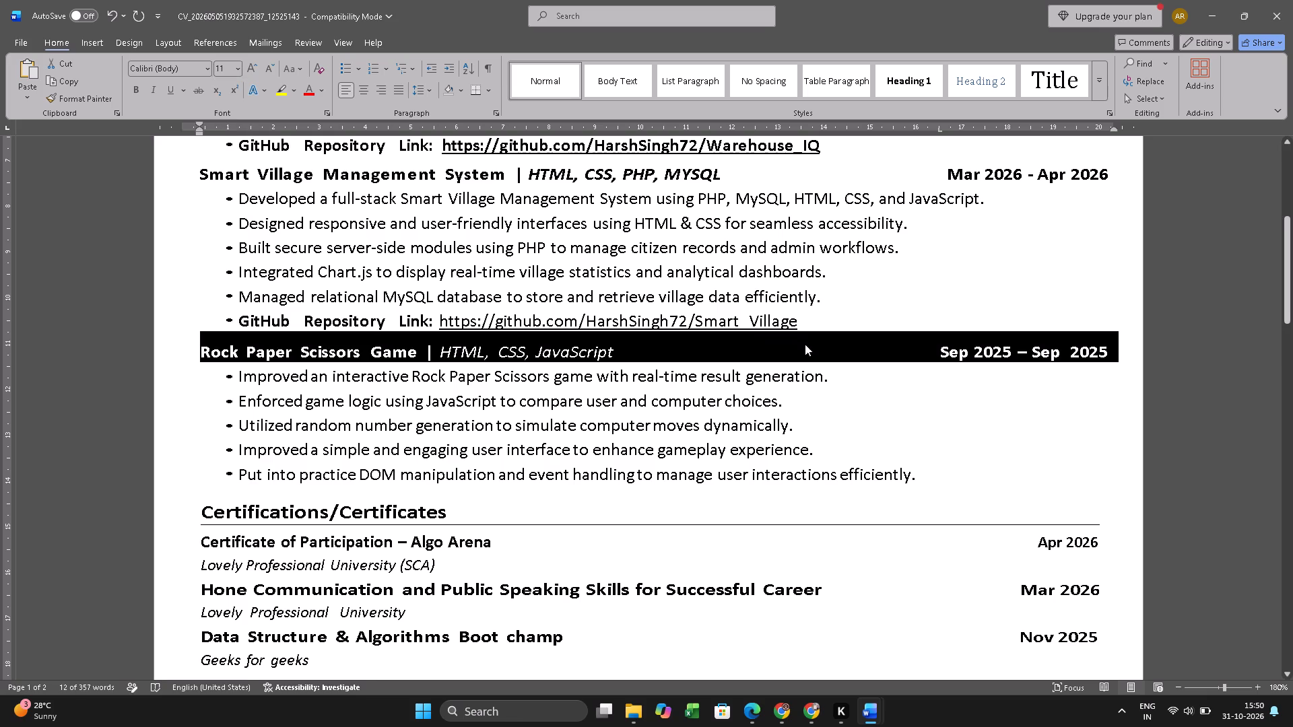
click(820, 355)
Make the Smart_Village GitHub repository link bold, matching the Warehouse_IQ link.
scroll(820, 355, up, 2)
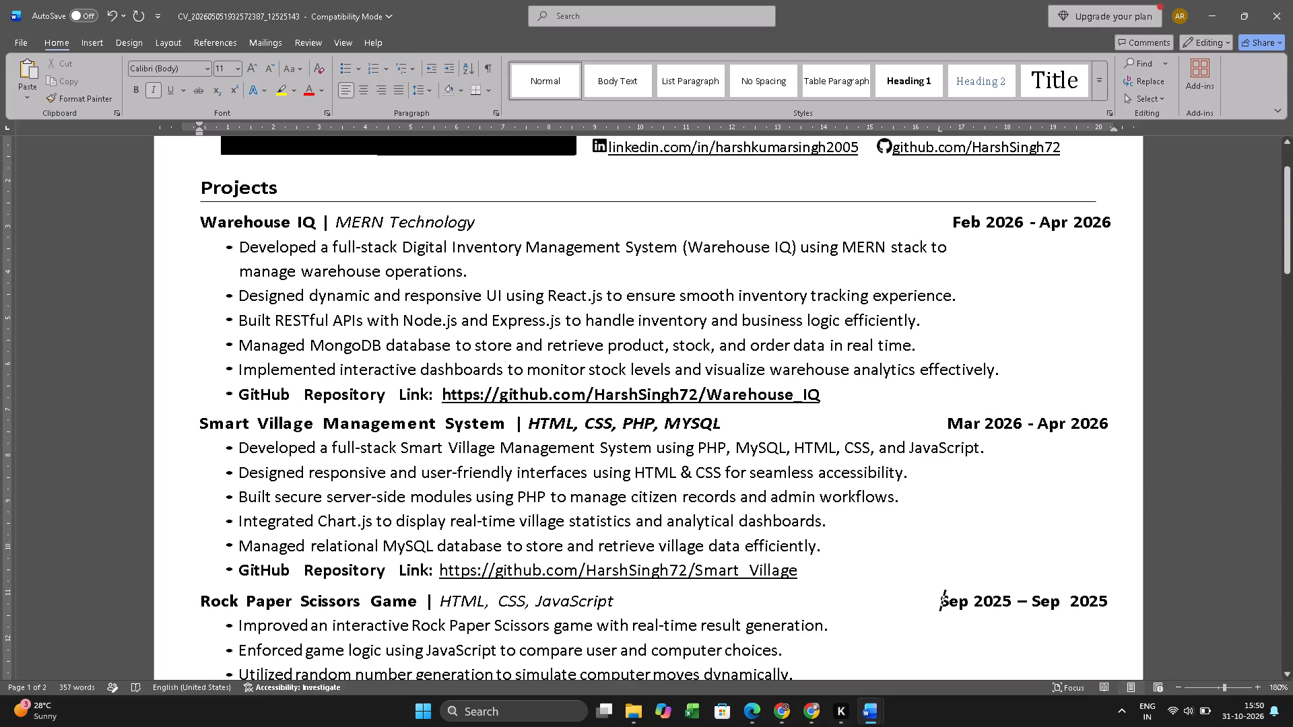
scroll(820, 355, down, 1)
click(799, 281)
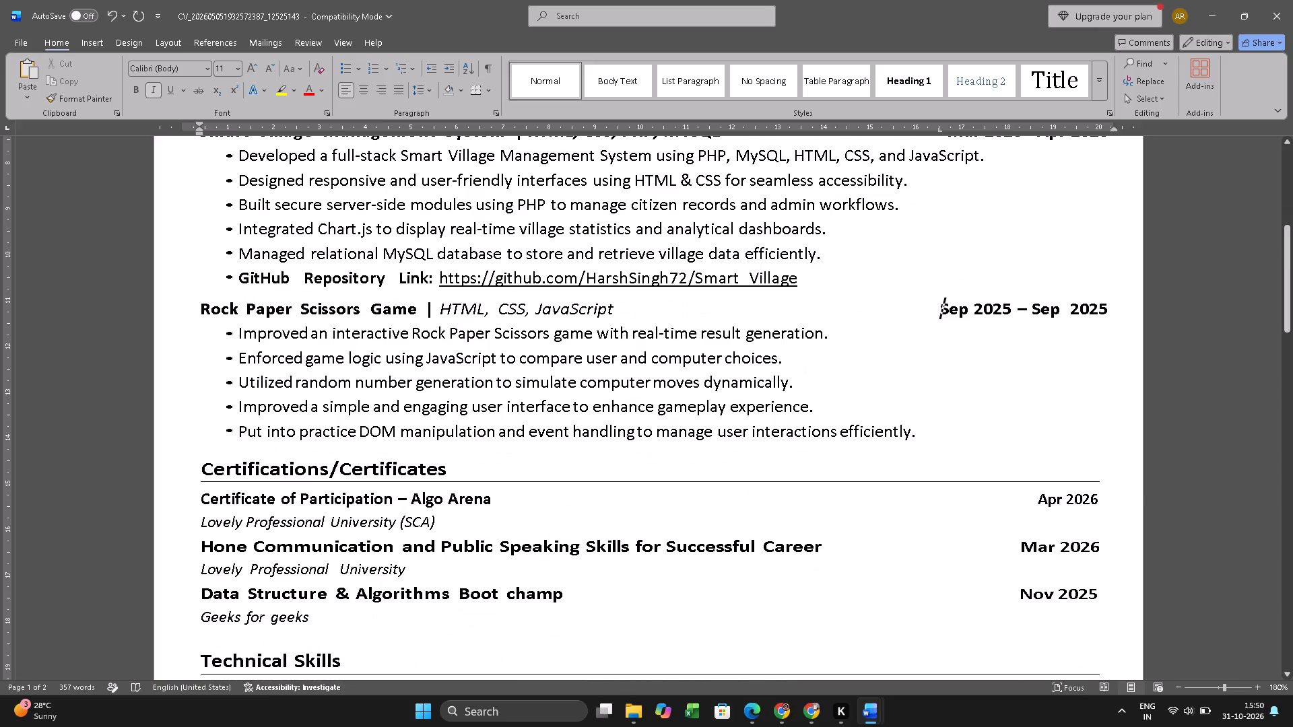
drag(799, 281, 544, 282)
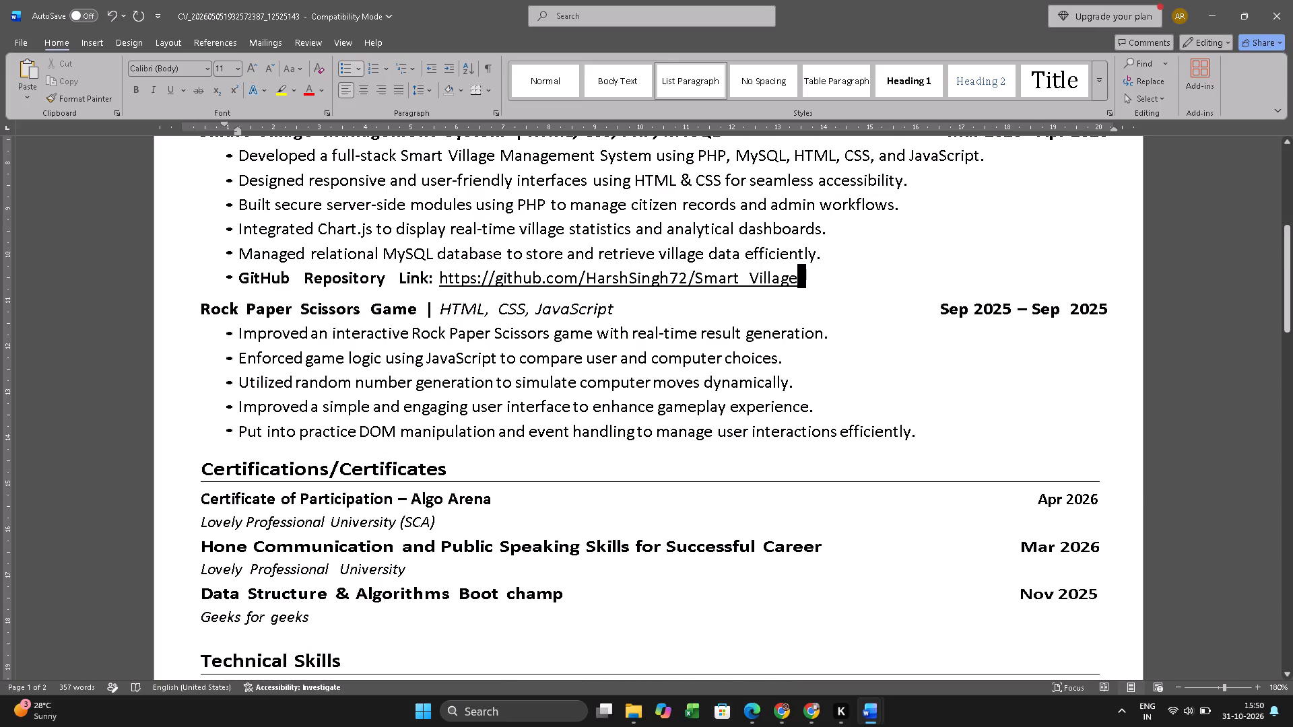
drag(544, 282, 547, 281)
scroll(547, 281, up, 2)
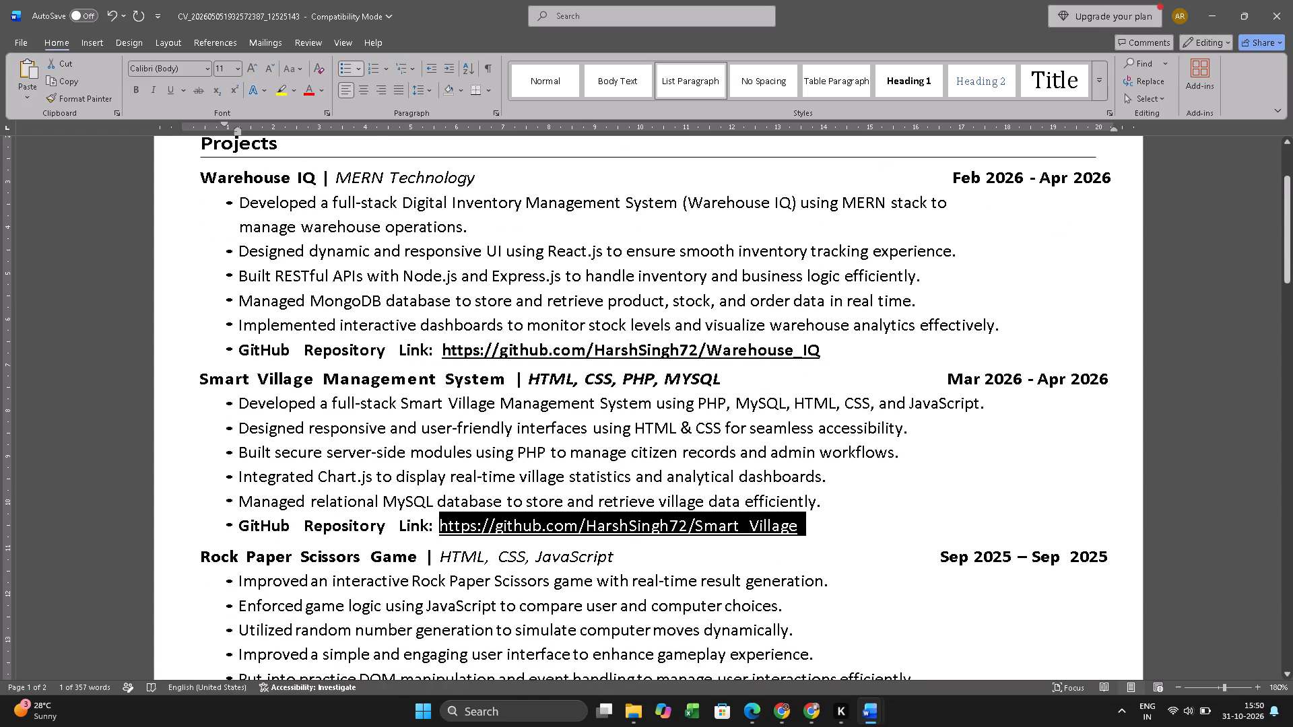
key(ctrl+b)
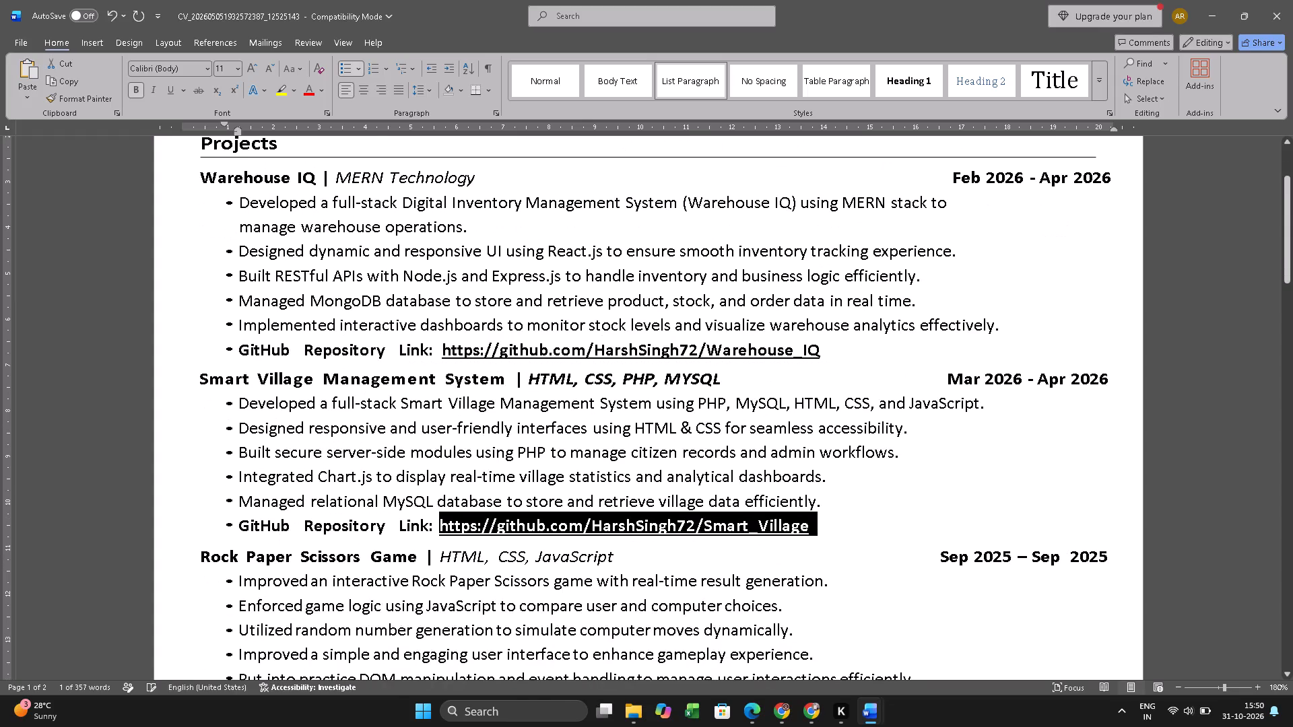
Review the CV from the Projects section through Education for remaining formatting inconsistencies.
click(826, 506)
scroll(826, 506, down, 1)
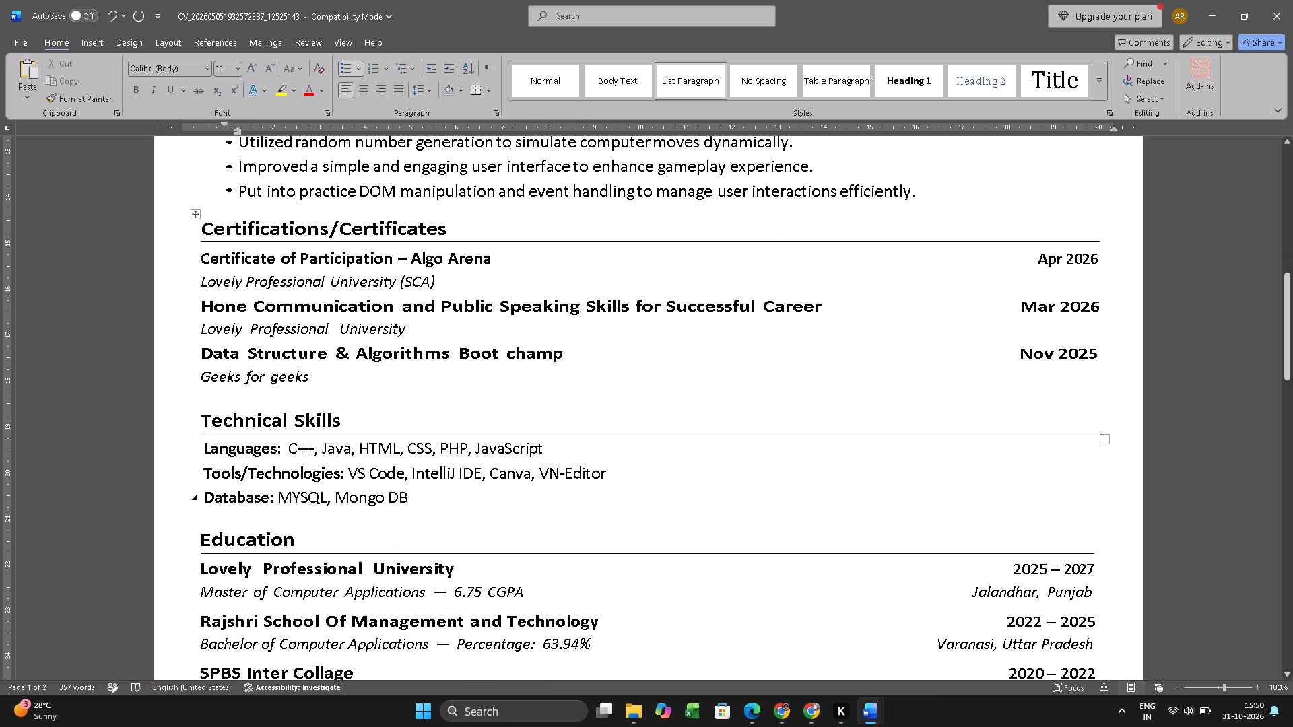
scroll(826, 506, up, 1)
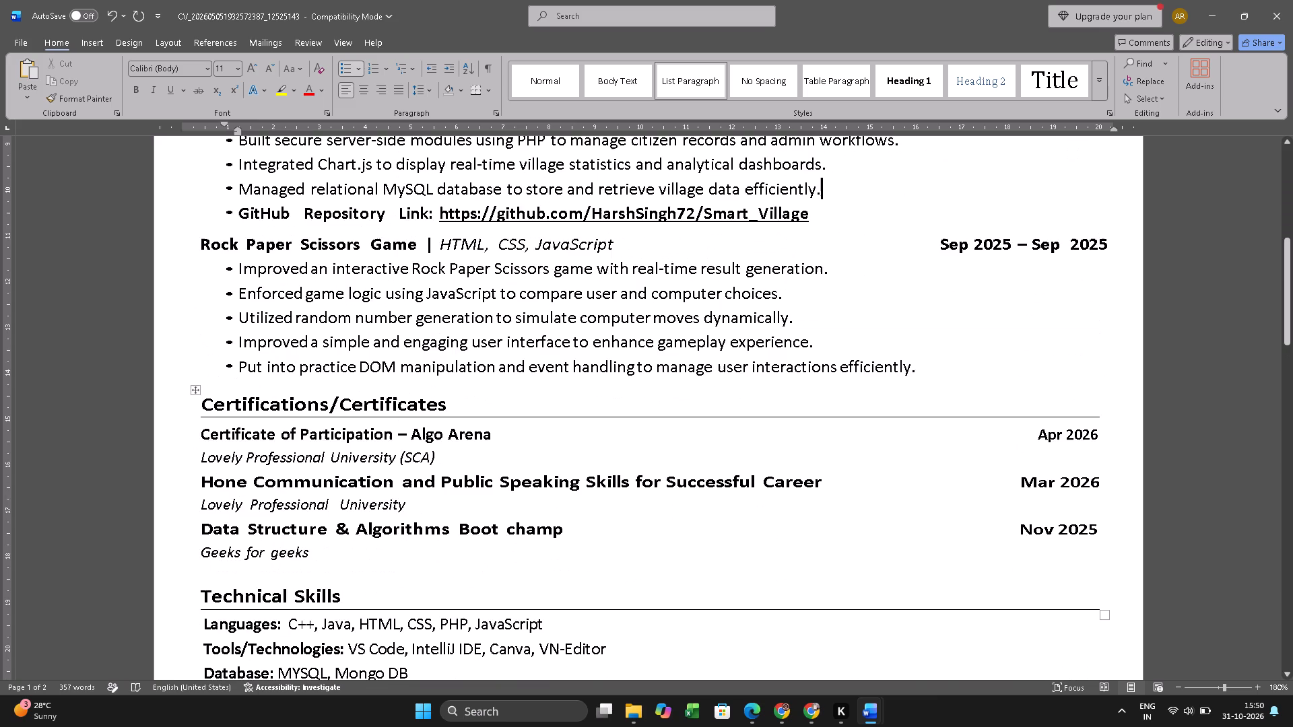
scroll(826, 506, up, 1)
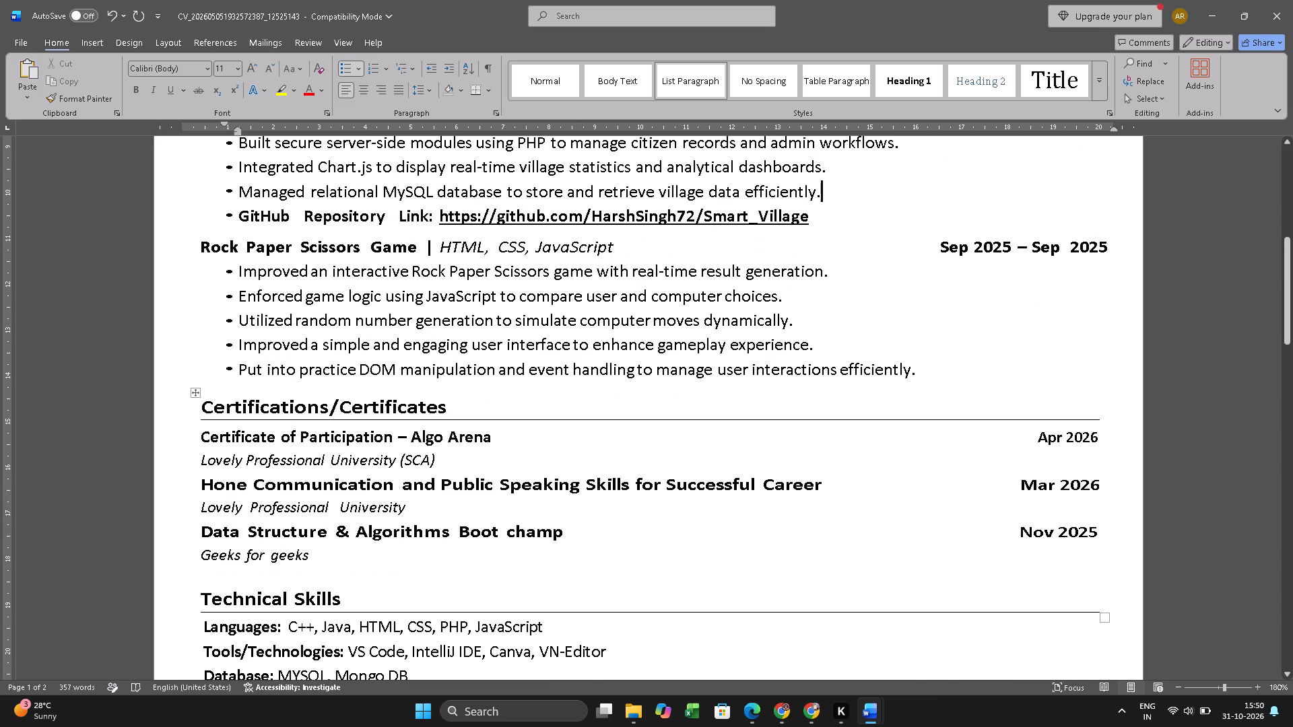
scroll(826, 506, up, 3)
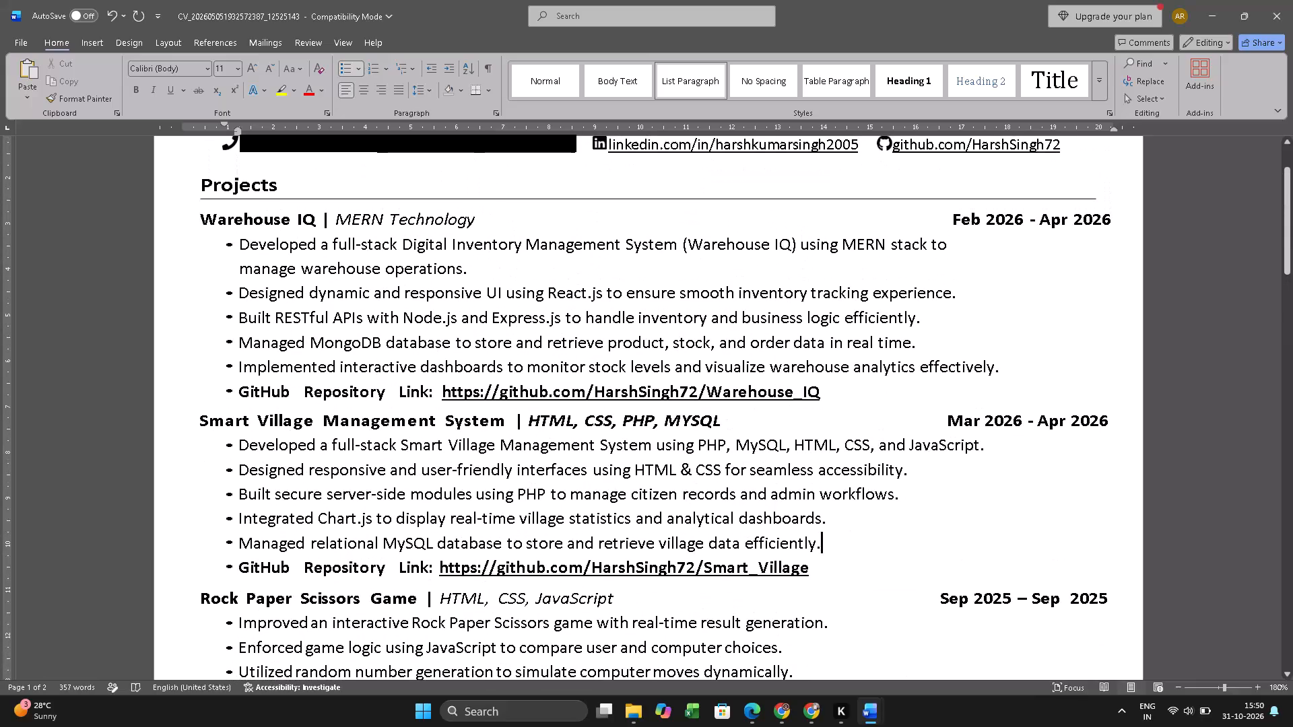
scroll(826, 506, up, 1)
scroll(826, 506, down, 1)
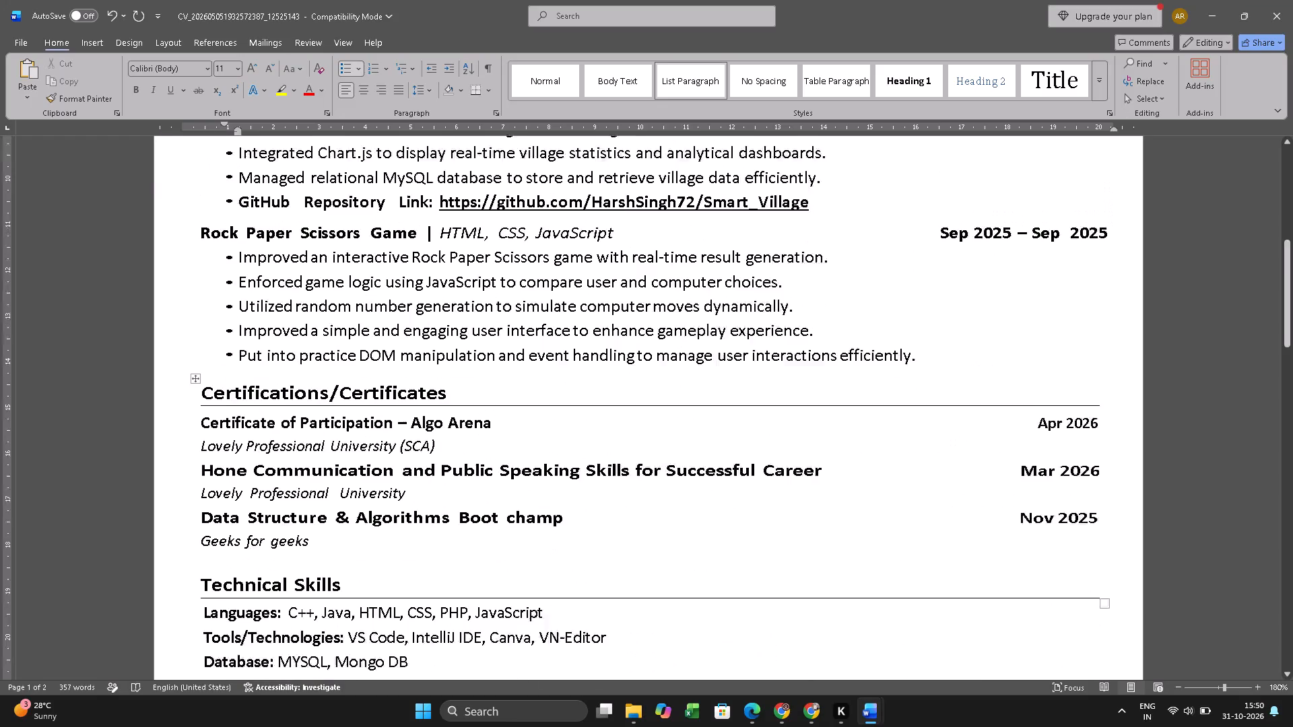
scroll(826, 506, down, 2)
scroll(826, 506, up, 2)
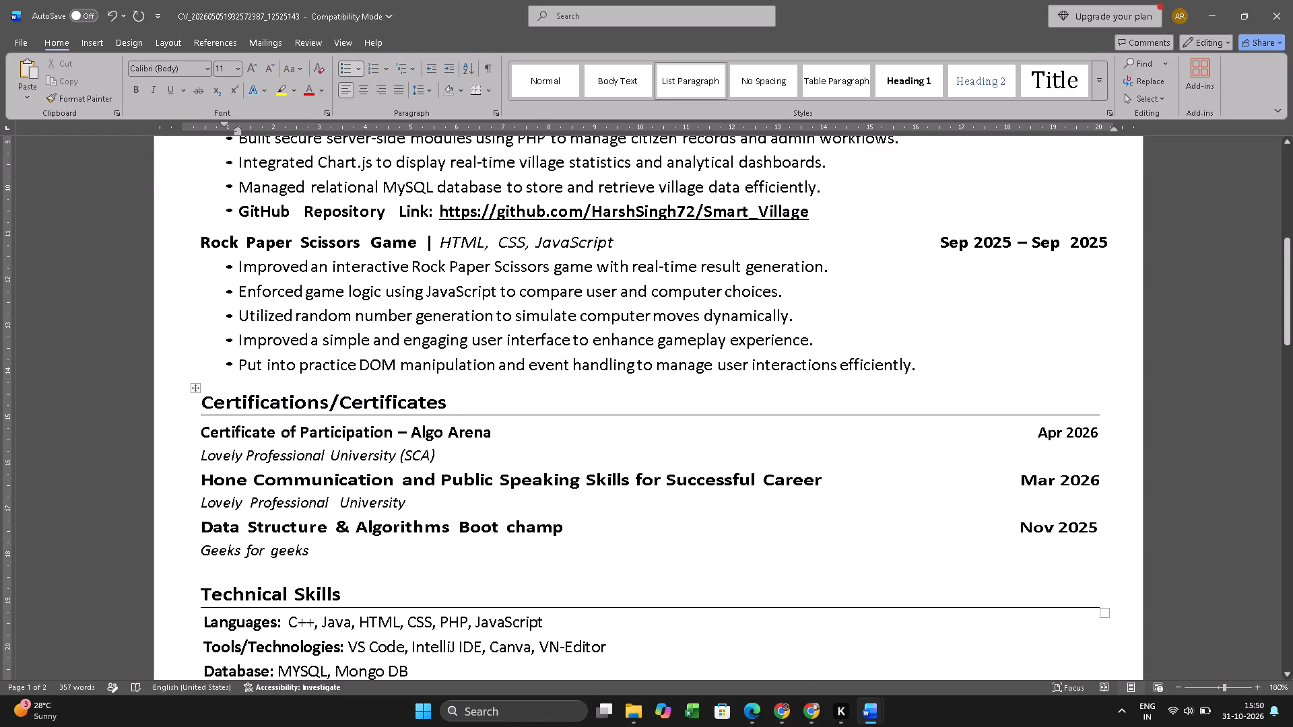
scroll(450, 556, down, 2)
scroll(450, 556, up, 1)
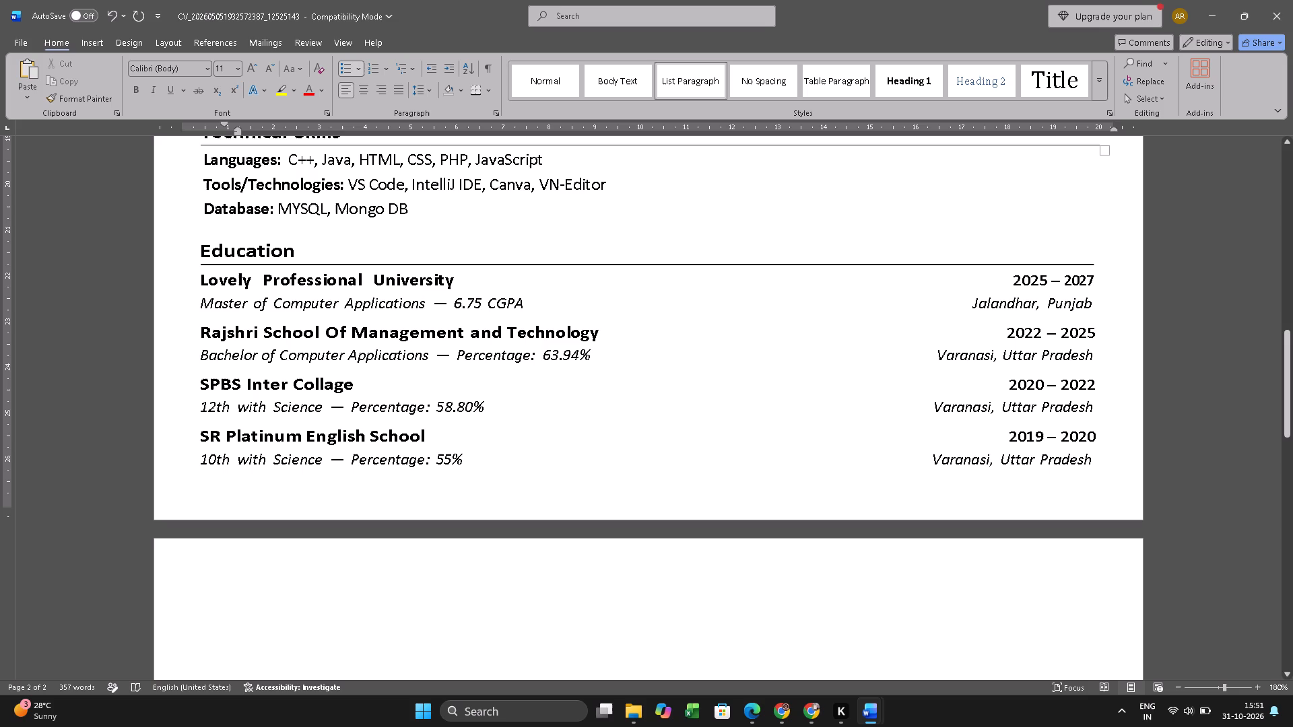
scroll(654, 262, up, 1)
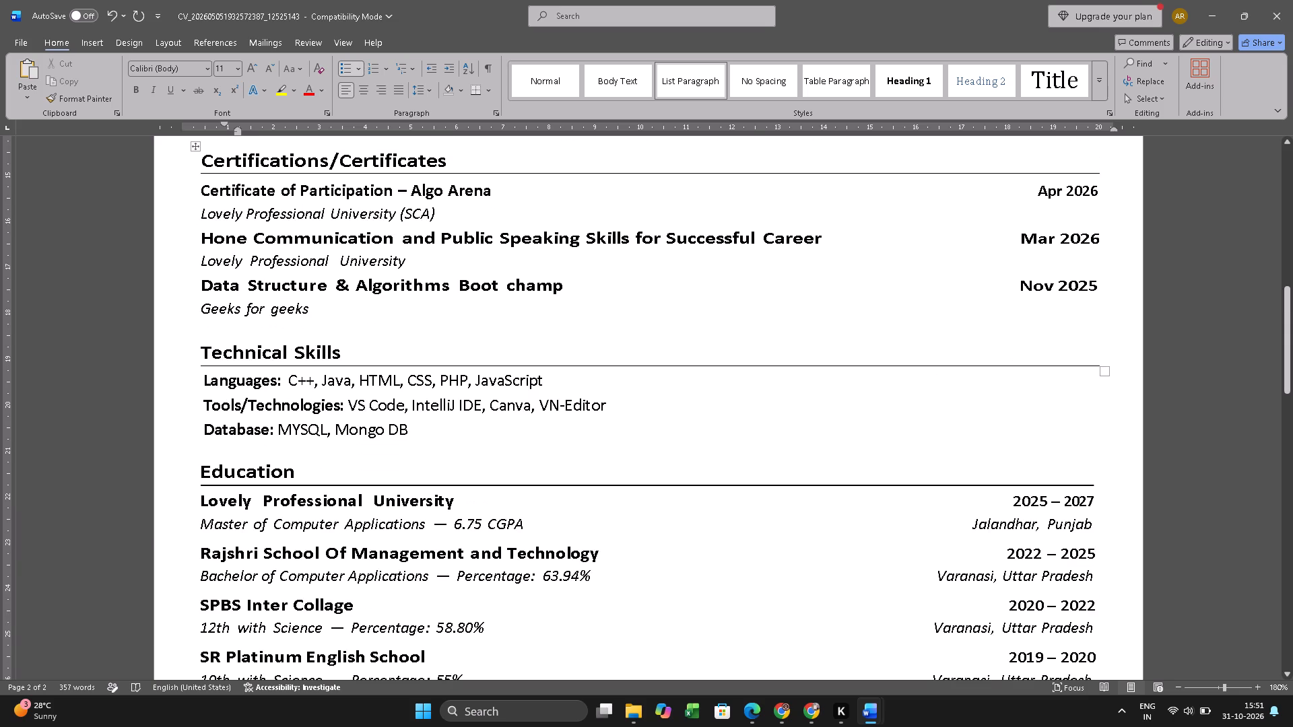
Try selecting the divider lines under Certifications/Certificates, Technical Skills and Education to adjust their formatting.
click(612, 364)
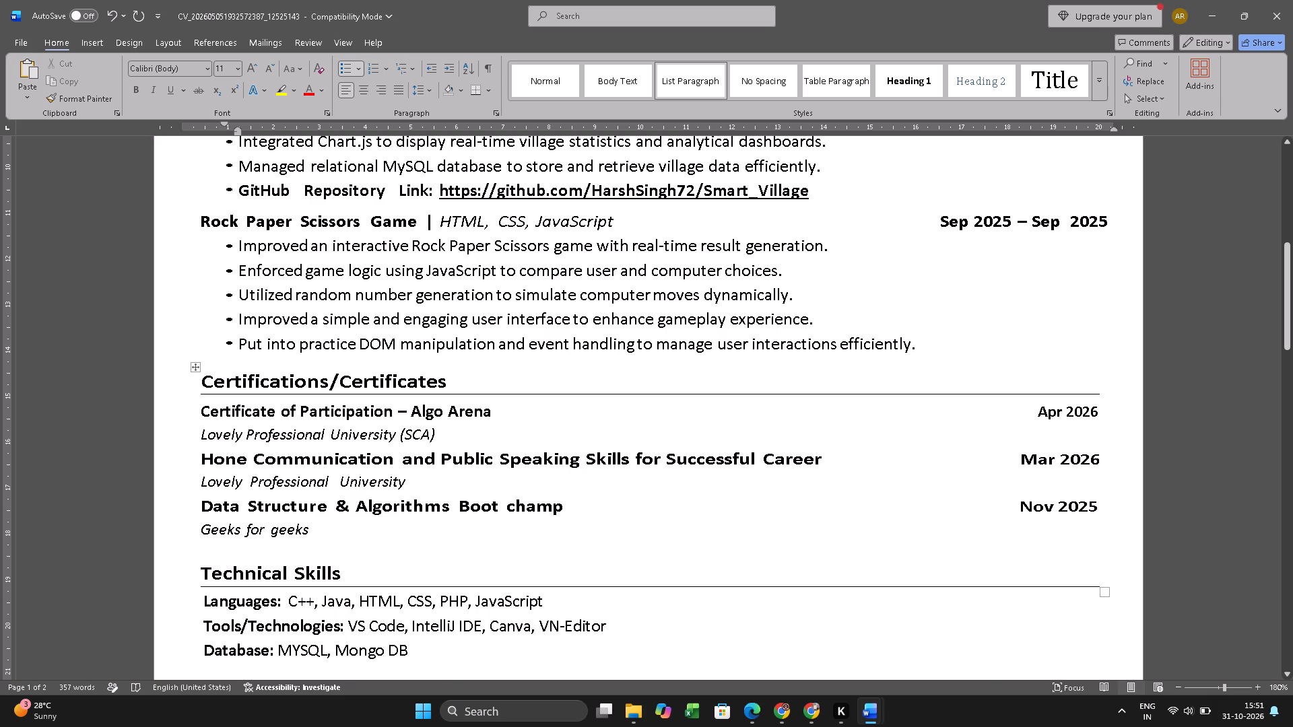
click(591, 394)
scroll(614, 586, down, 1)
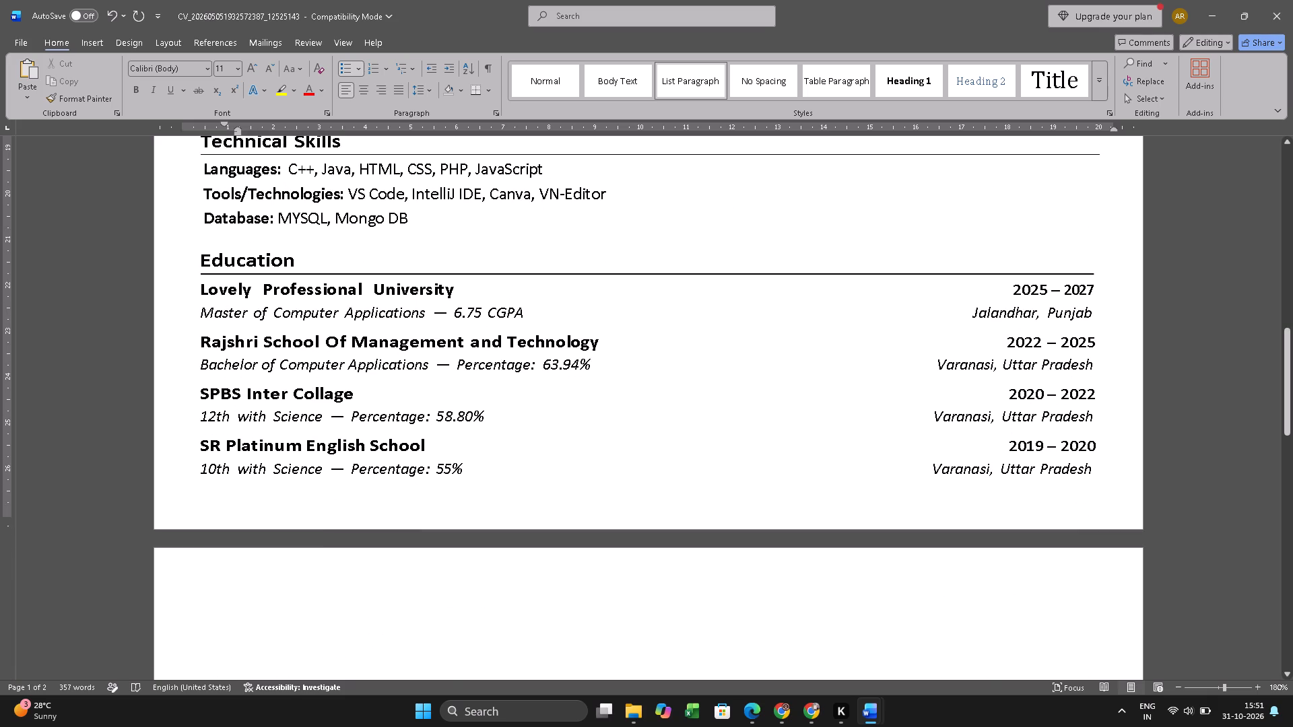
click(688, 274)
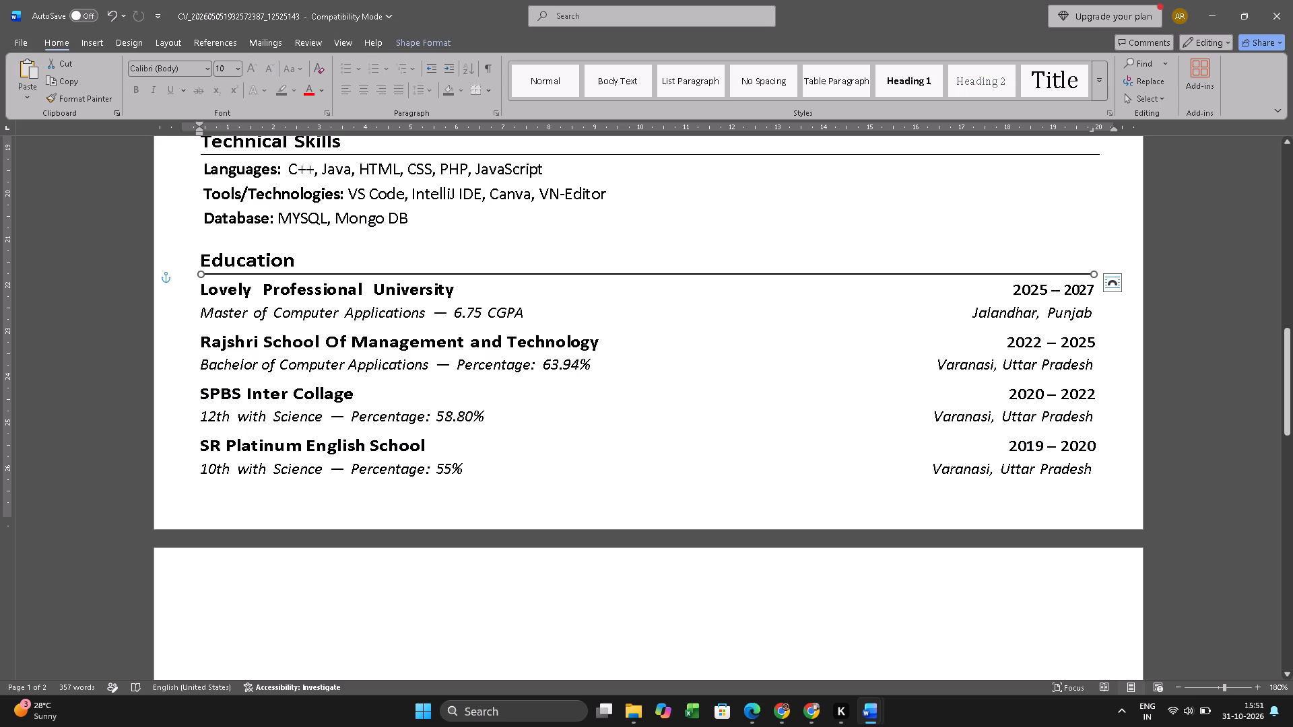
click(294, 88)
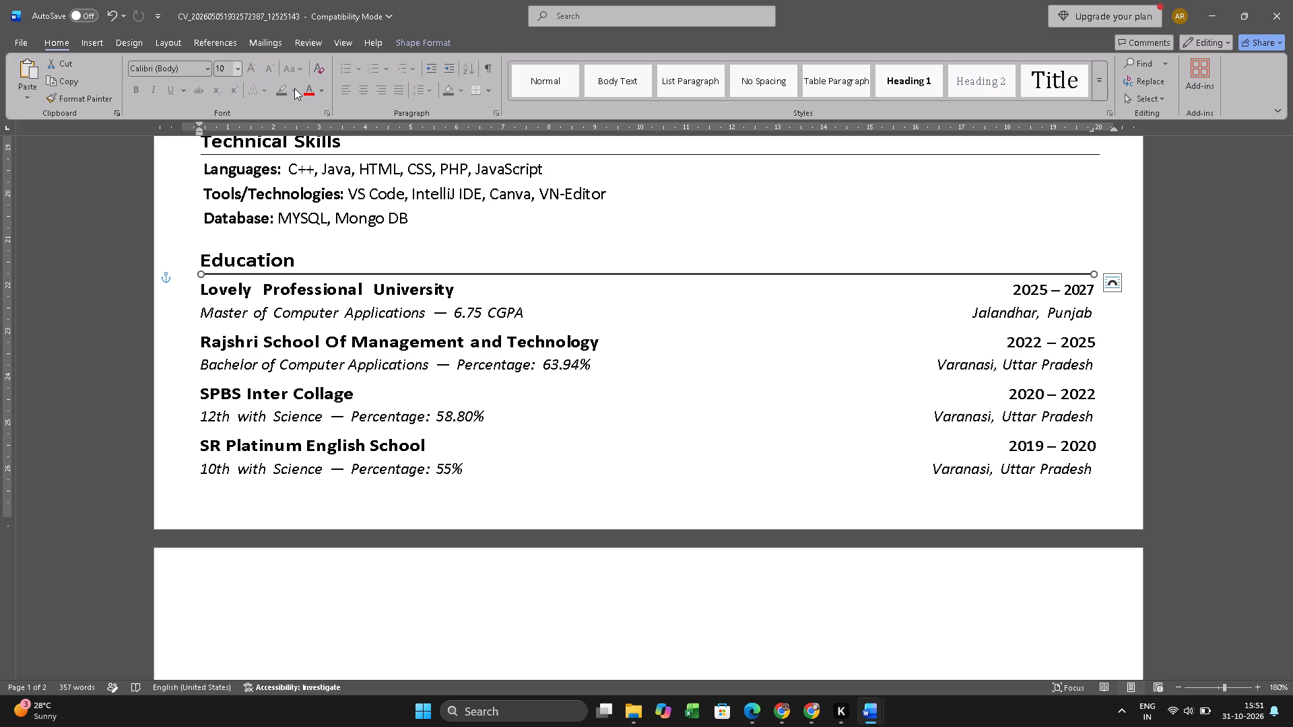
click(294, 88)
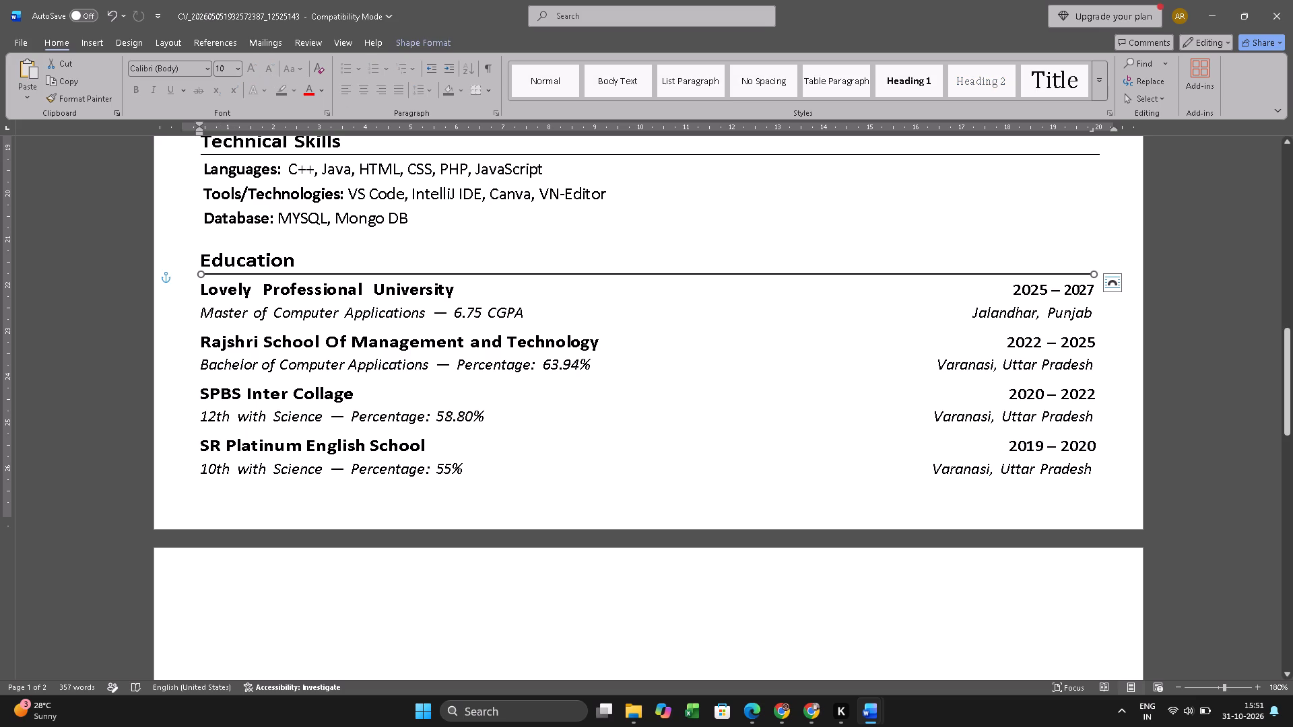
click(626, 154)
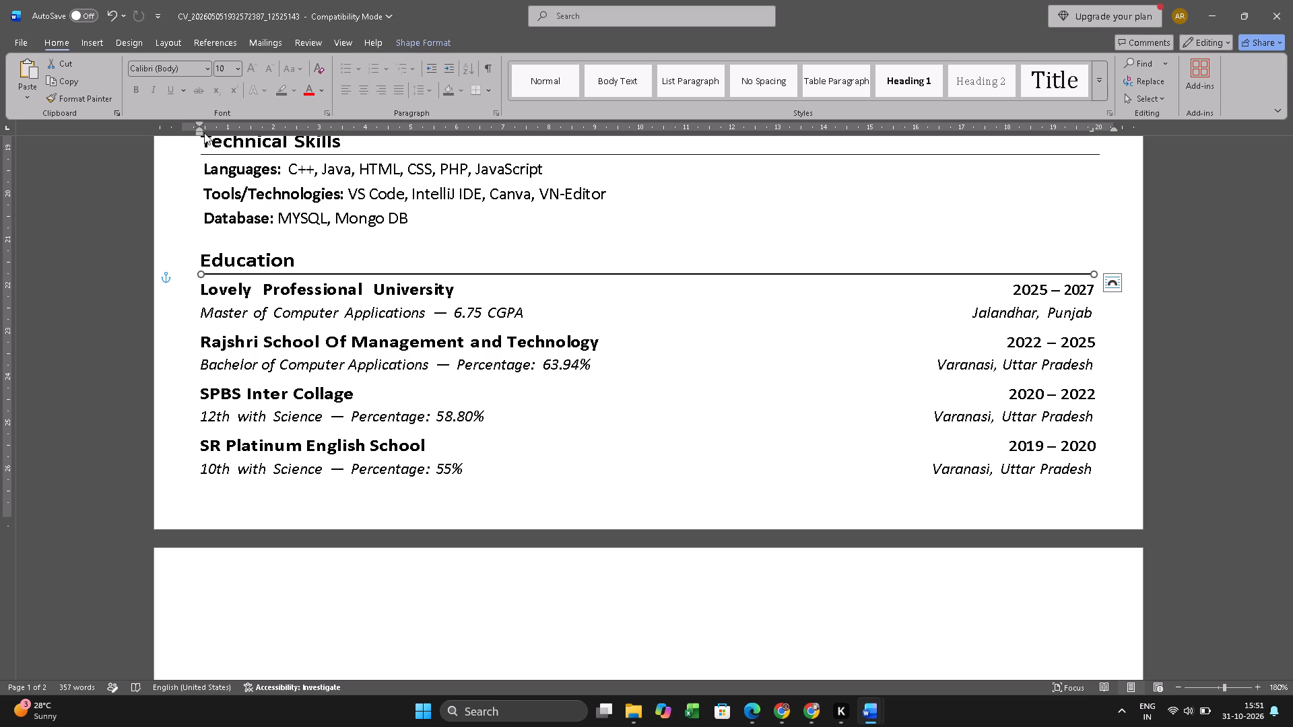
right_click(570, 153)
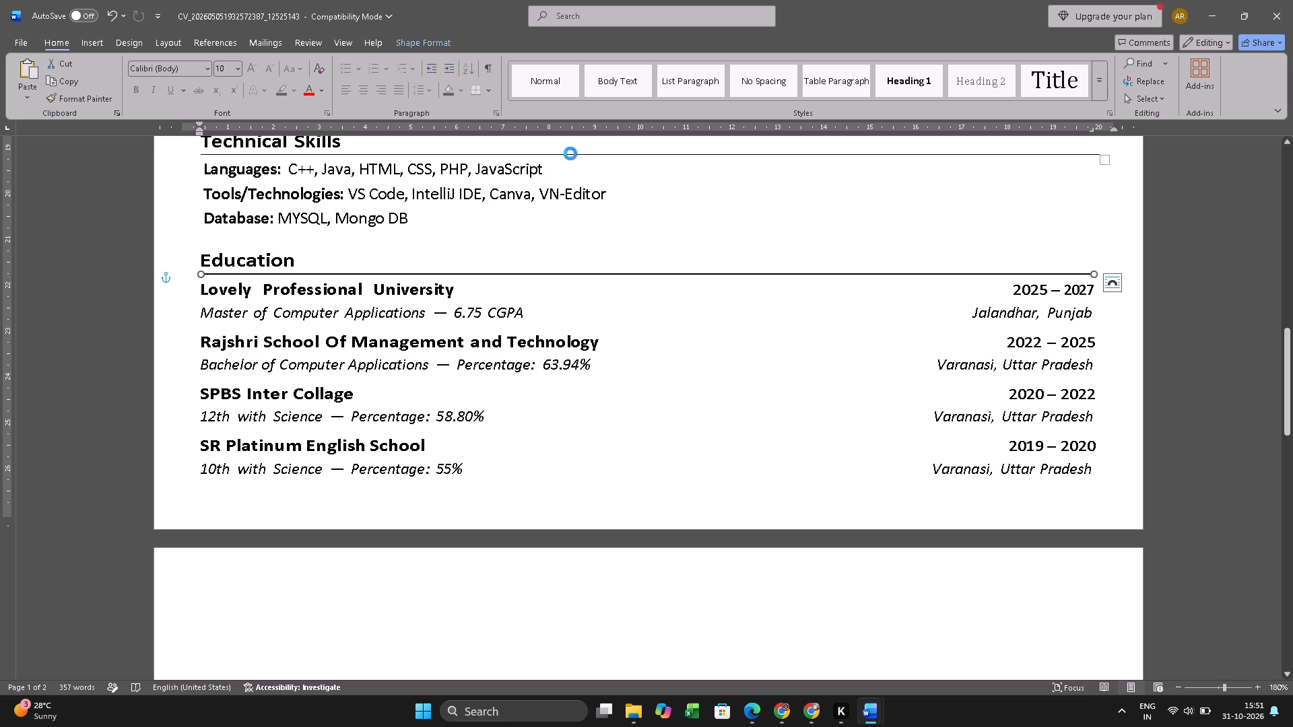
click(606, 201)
Add a line break after the Education heading, paste a duplicate divider line, and nudge it right to align with the heading.
click(310, 258)
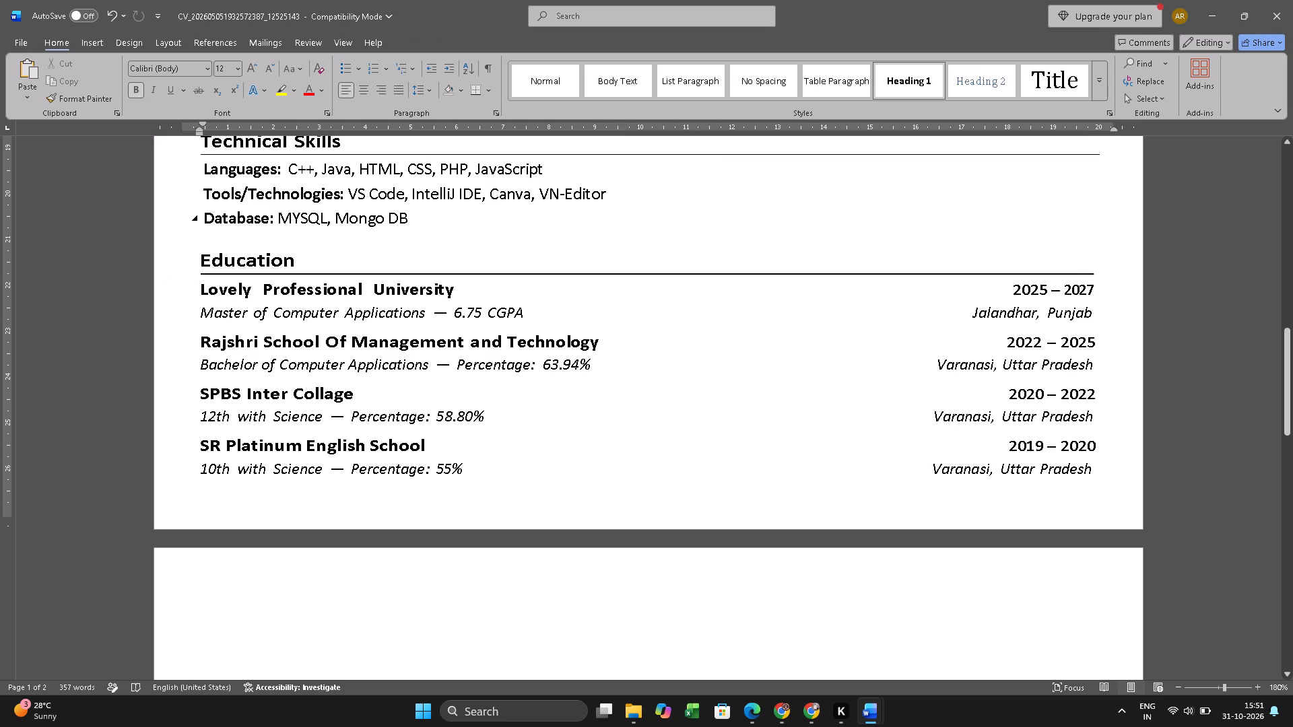
key(shift+Return)
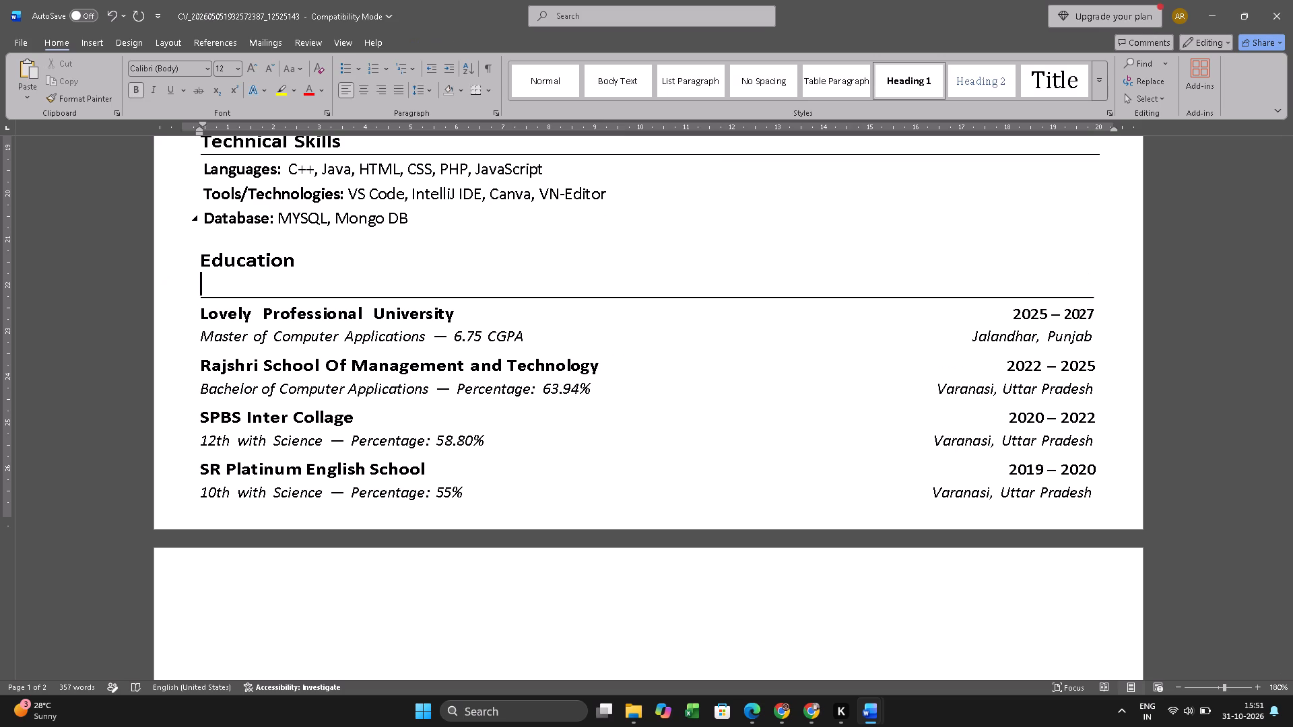
key(ctrl+v)
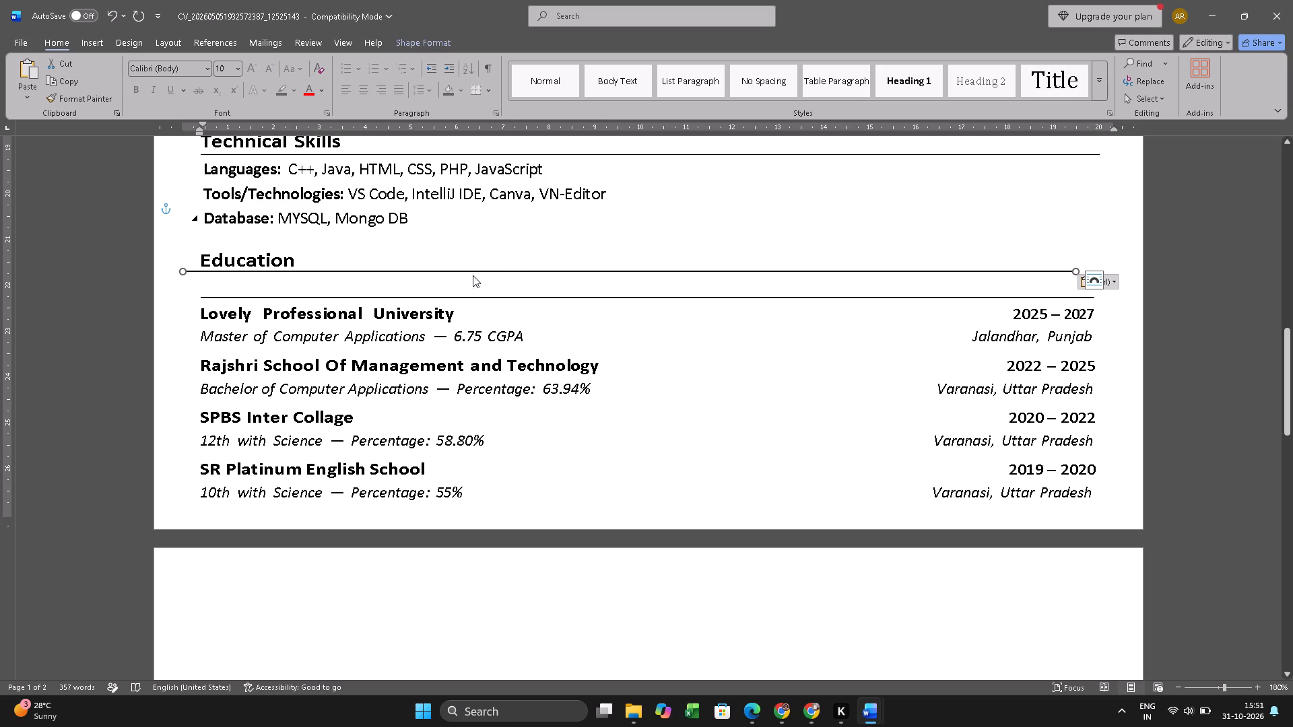
key(Right)
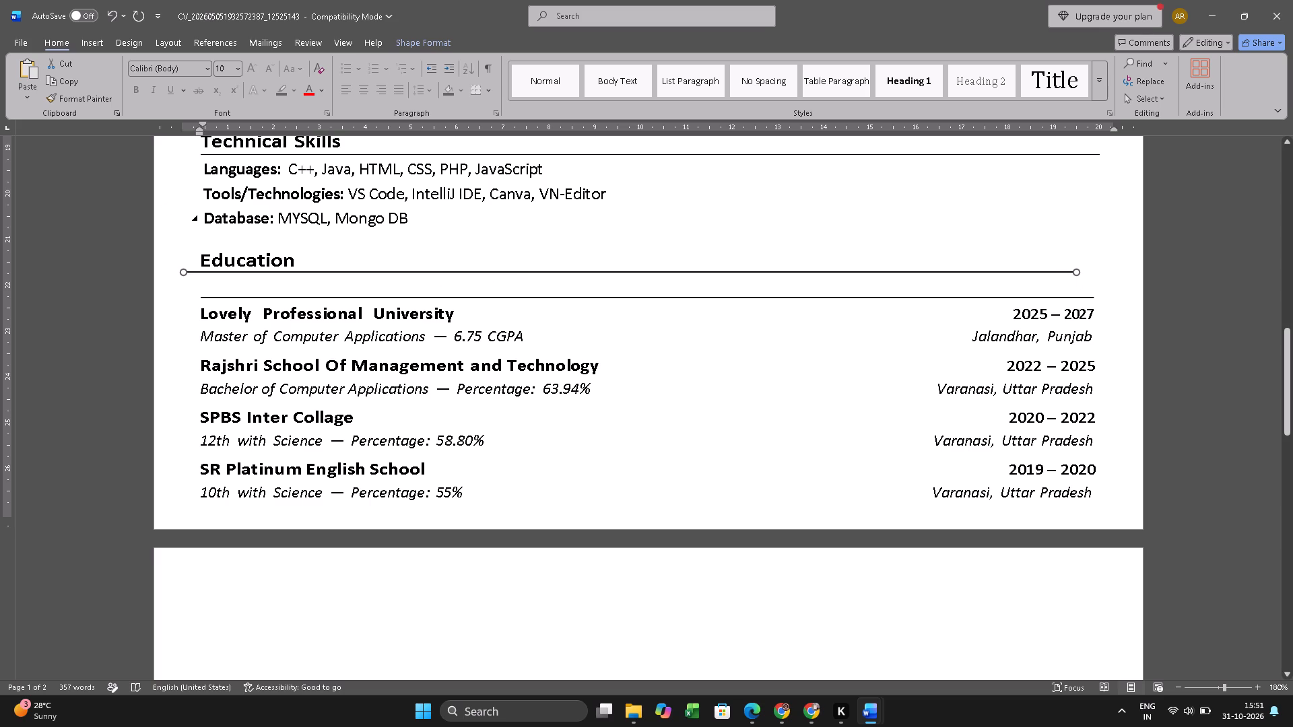
key(Right)
key(Right)
key(Right)
key(Right)
key(Right)
key(Right)
key(Right)
key(Right)
key(Right)
key(Right)
key(Right)
key(Right)
key(Right)
key(Right)
key(Right)
key(Right)
key(Right)
key(Right)
key(Right)
key(Right)
key(Right)
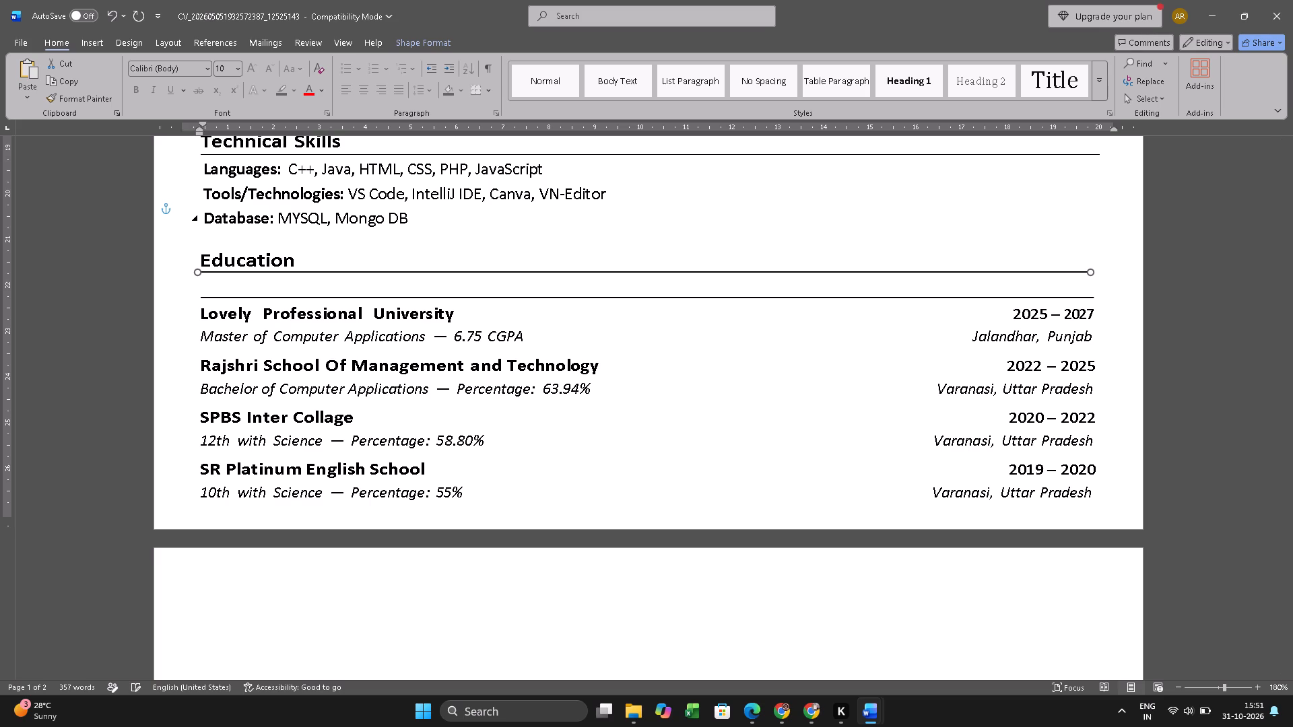
key(Right)
key(Right)
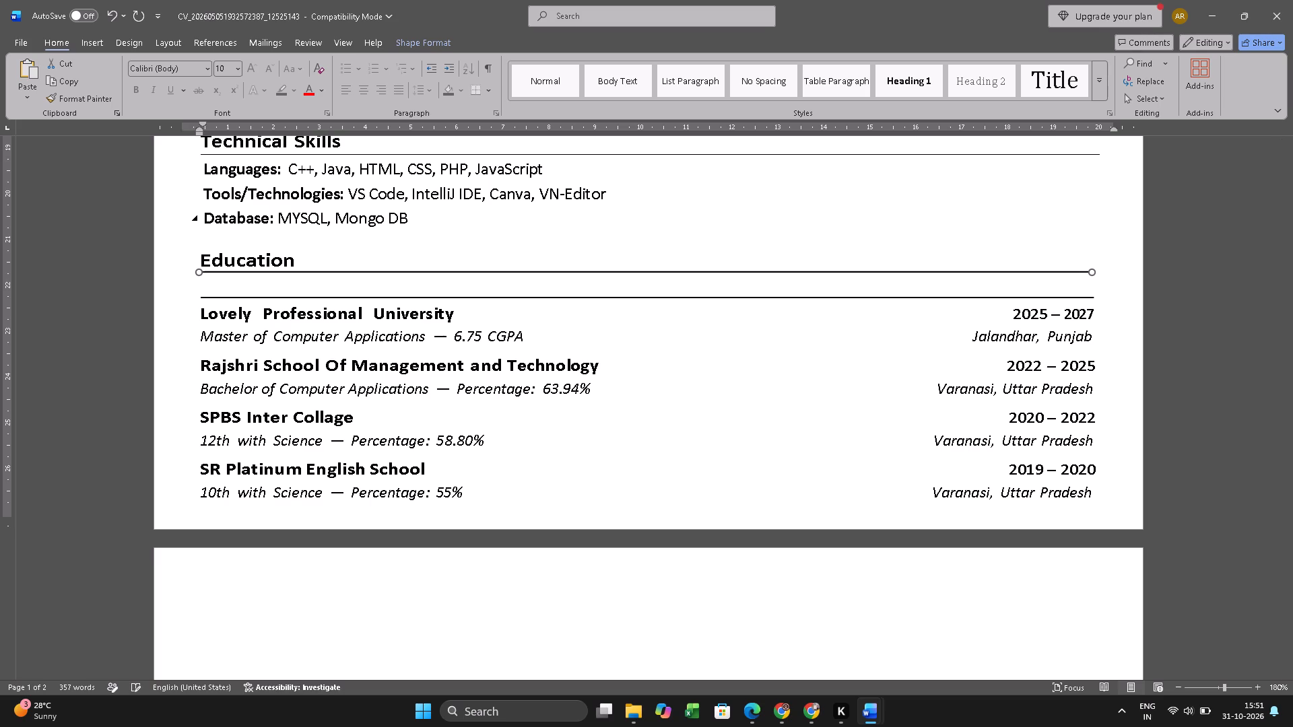
click(621, 246)
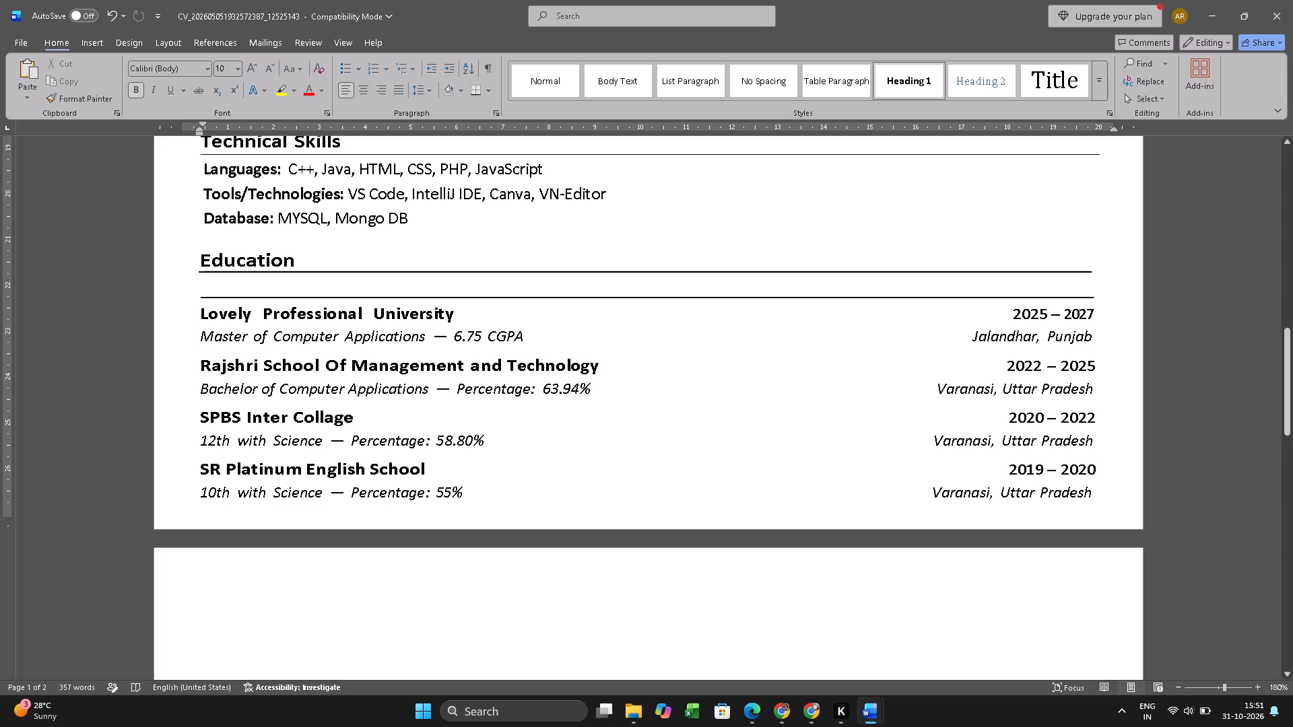
Cut the original Education divider line and delete the extra blank line above Lovely Professional University.
click(716, 294)
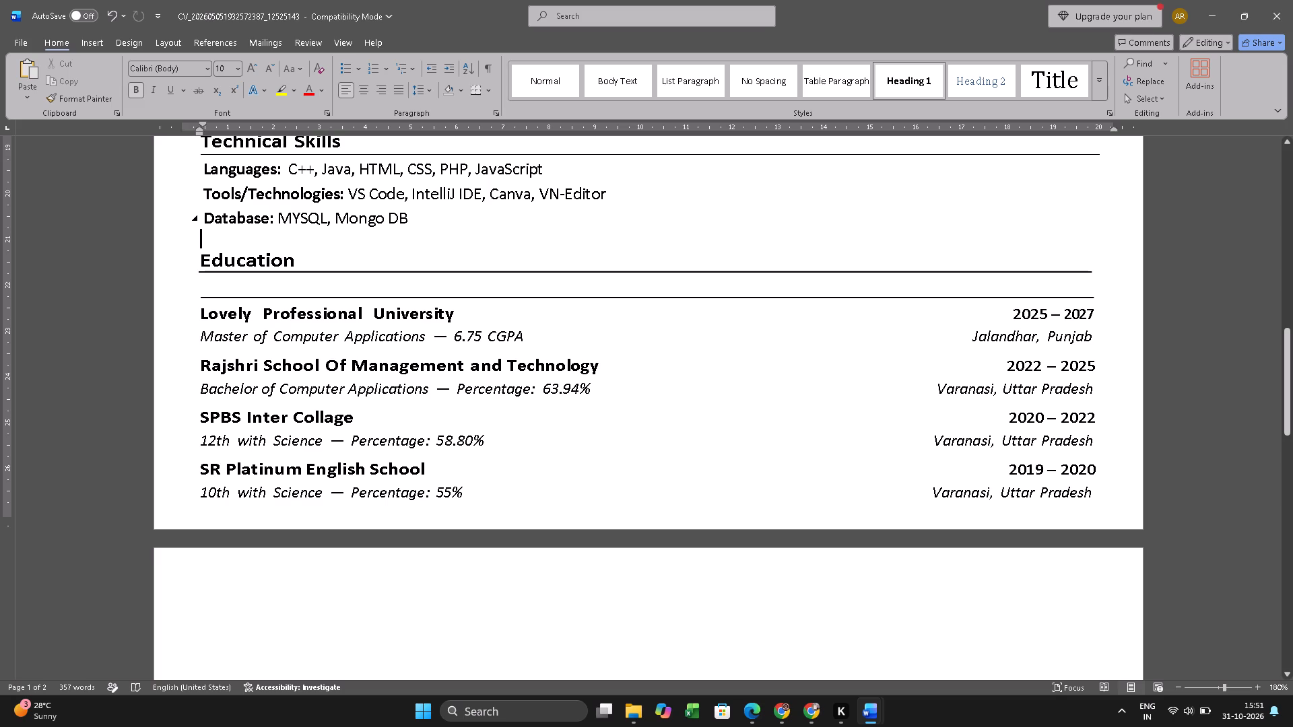
click(713, 295)
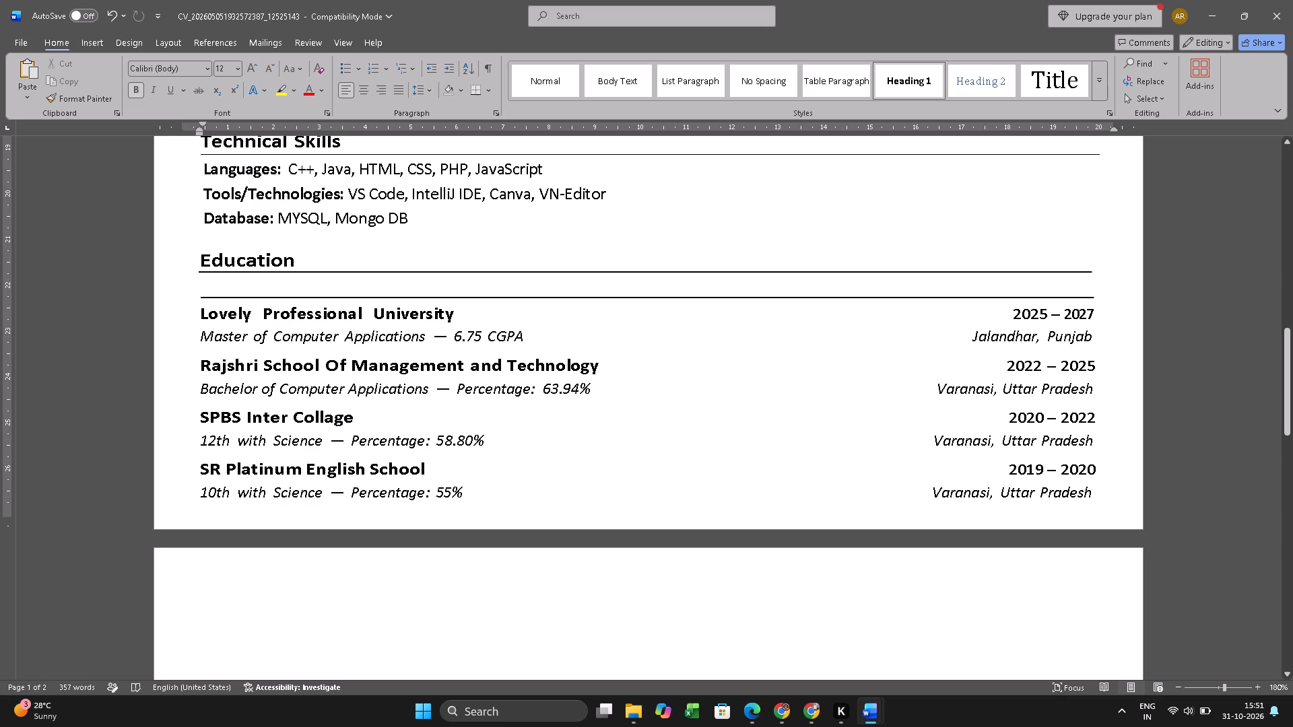
click(696, 297)
click(696, 297)
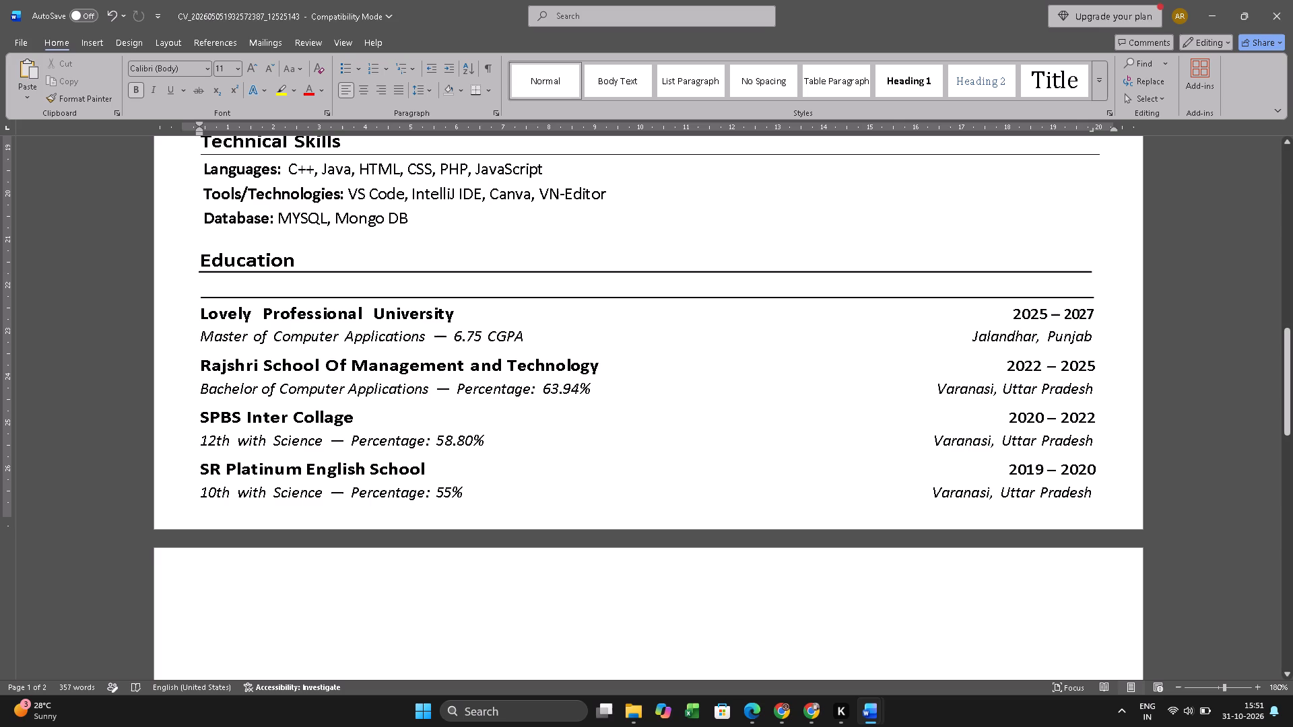
right_click(657, 298)
click(694, 311)
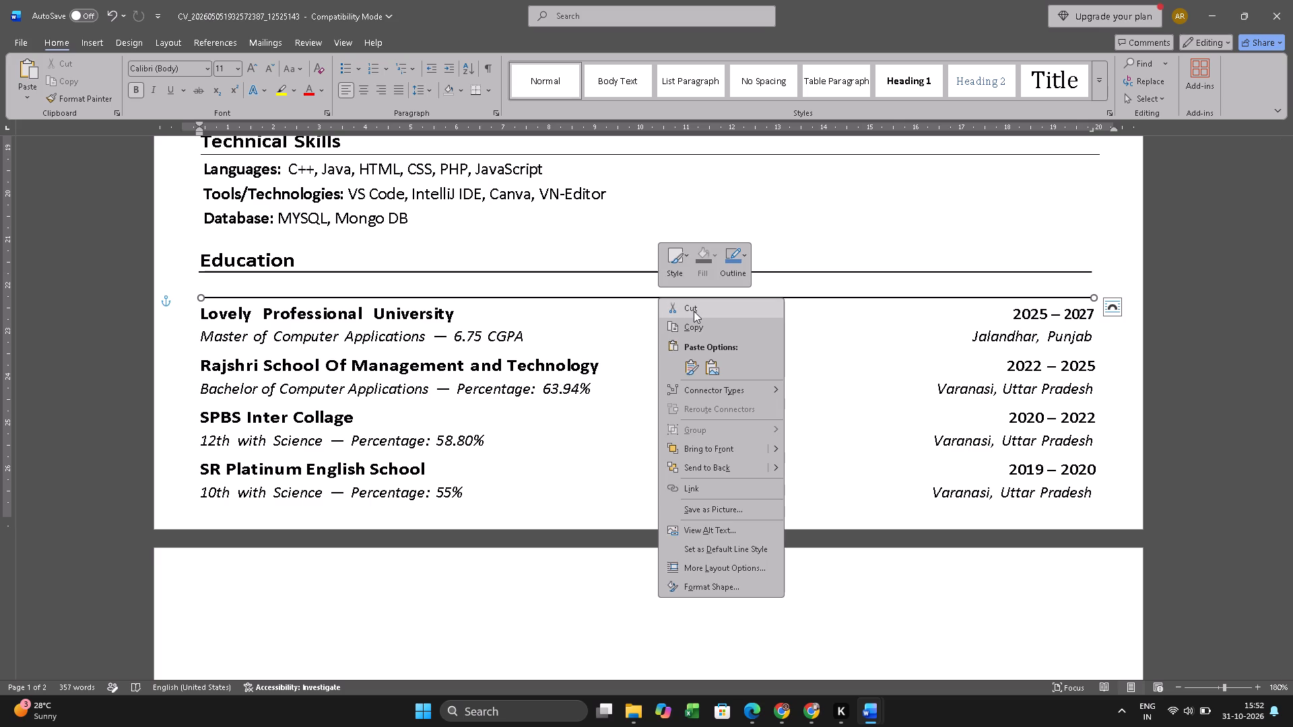
key(BackSpace)
key(BackSpace)
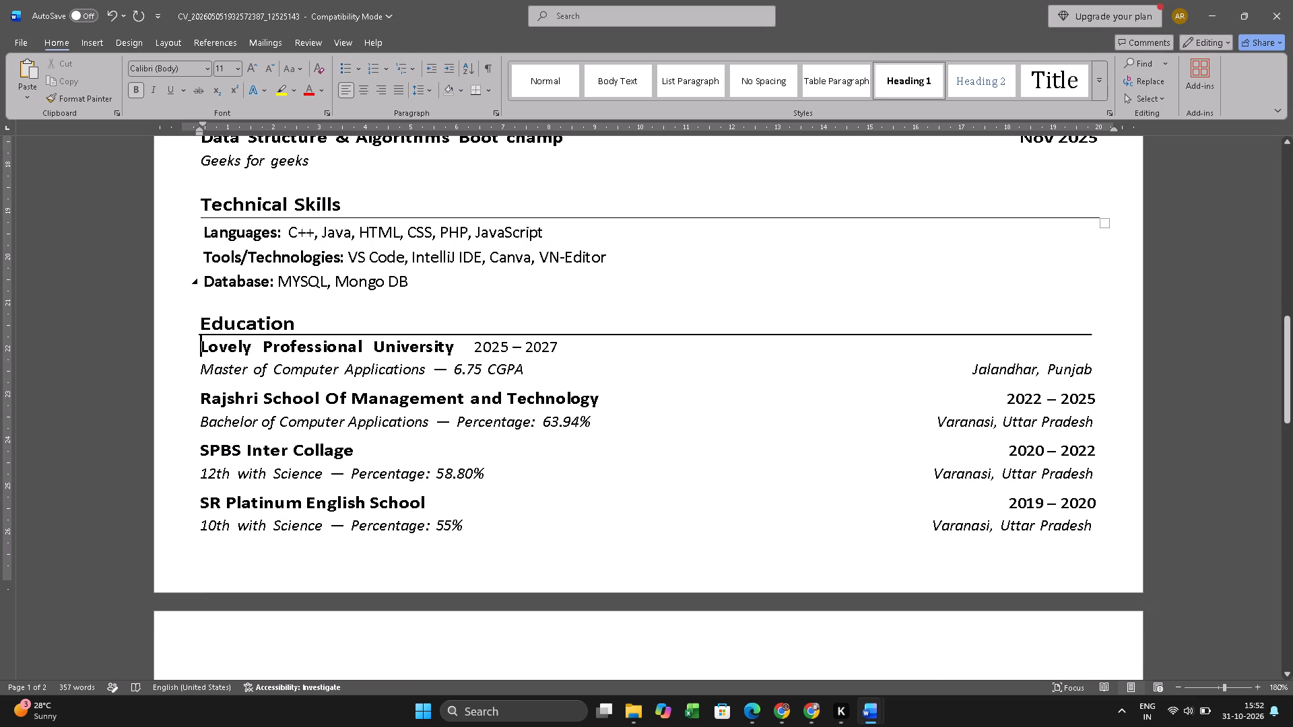
Select the Education divider line and look through the available commands for line formatting options.
click(605, 333)
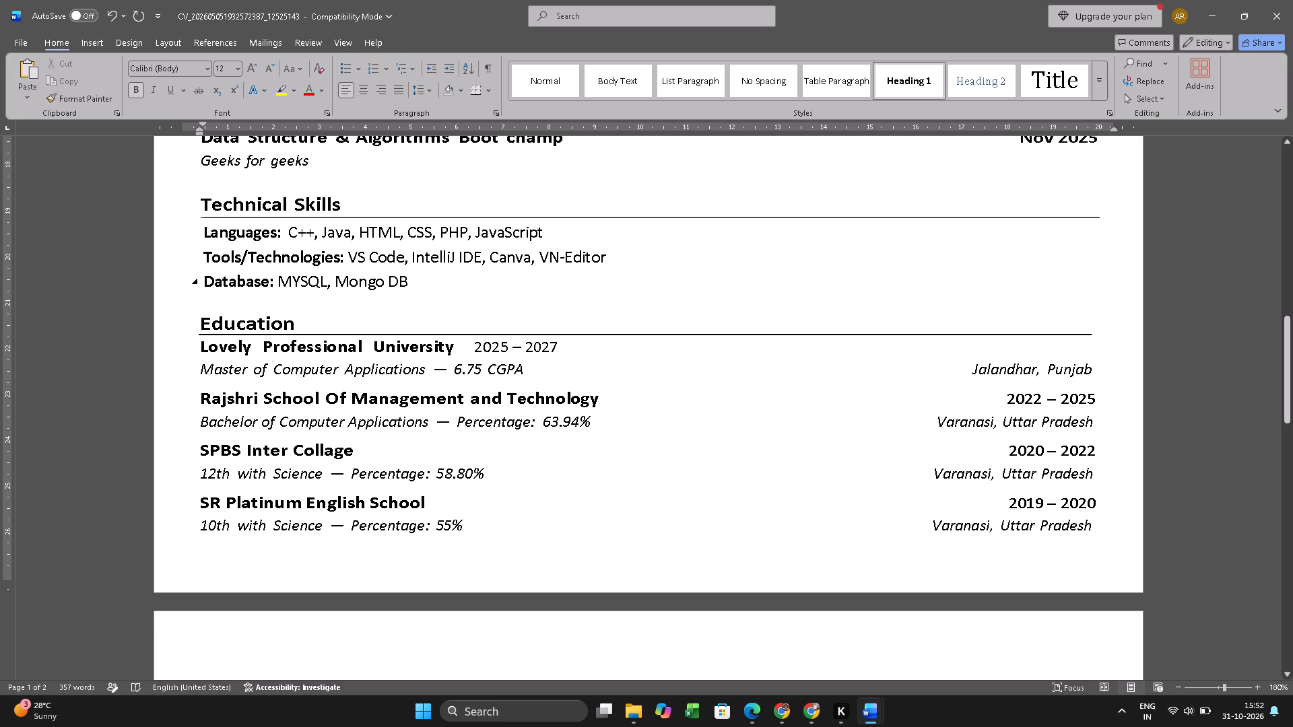
click(622, 335)
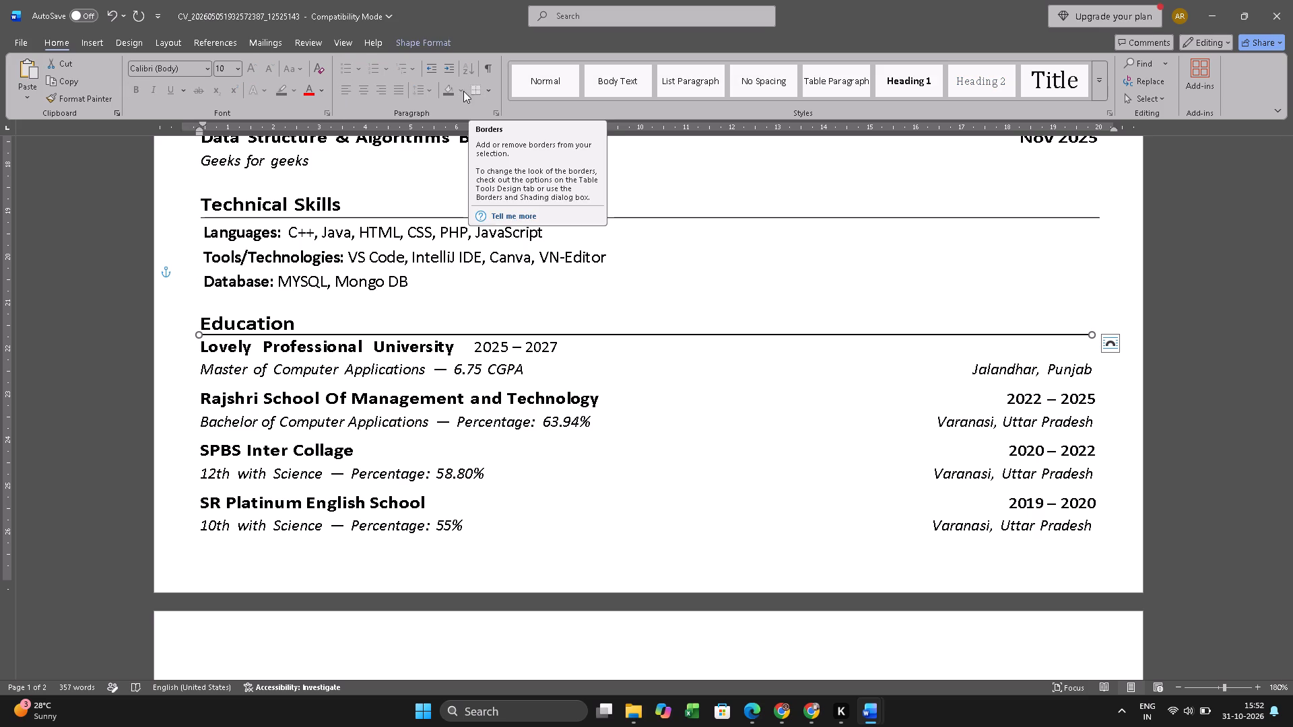
click(135, 44)
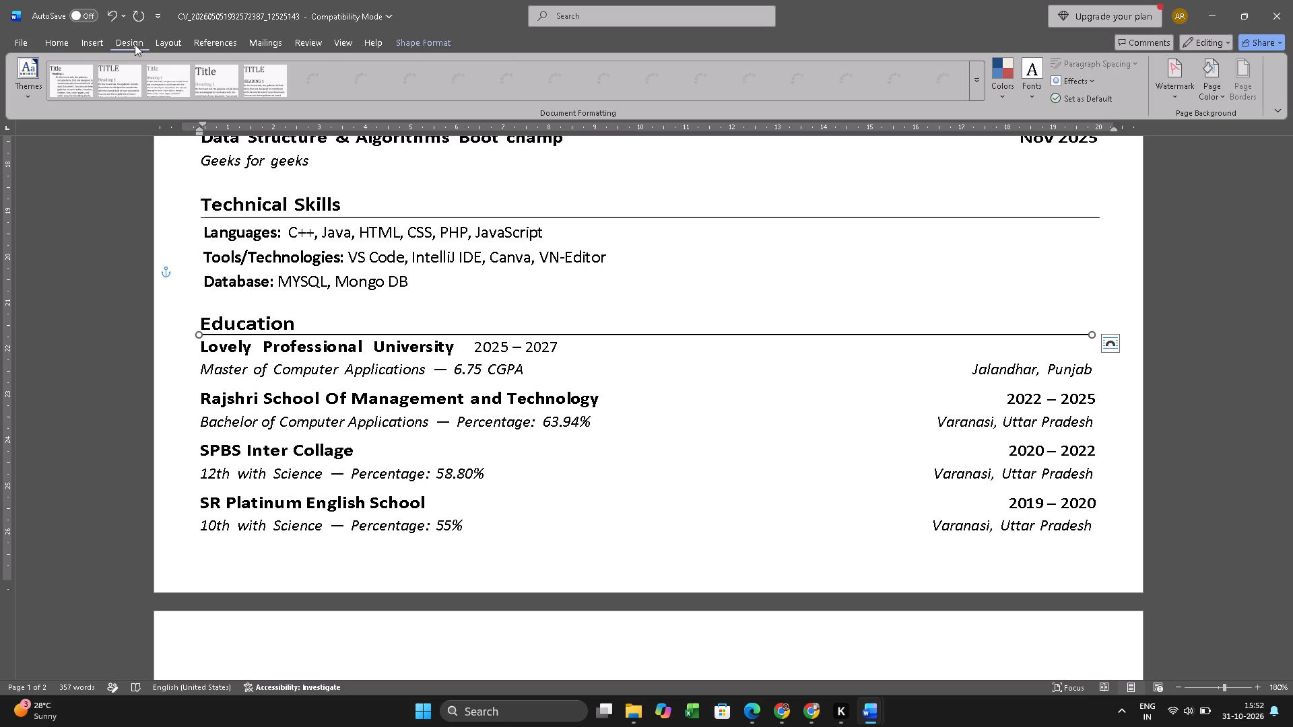
click(168, 40)
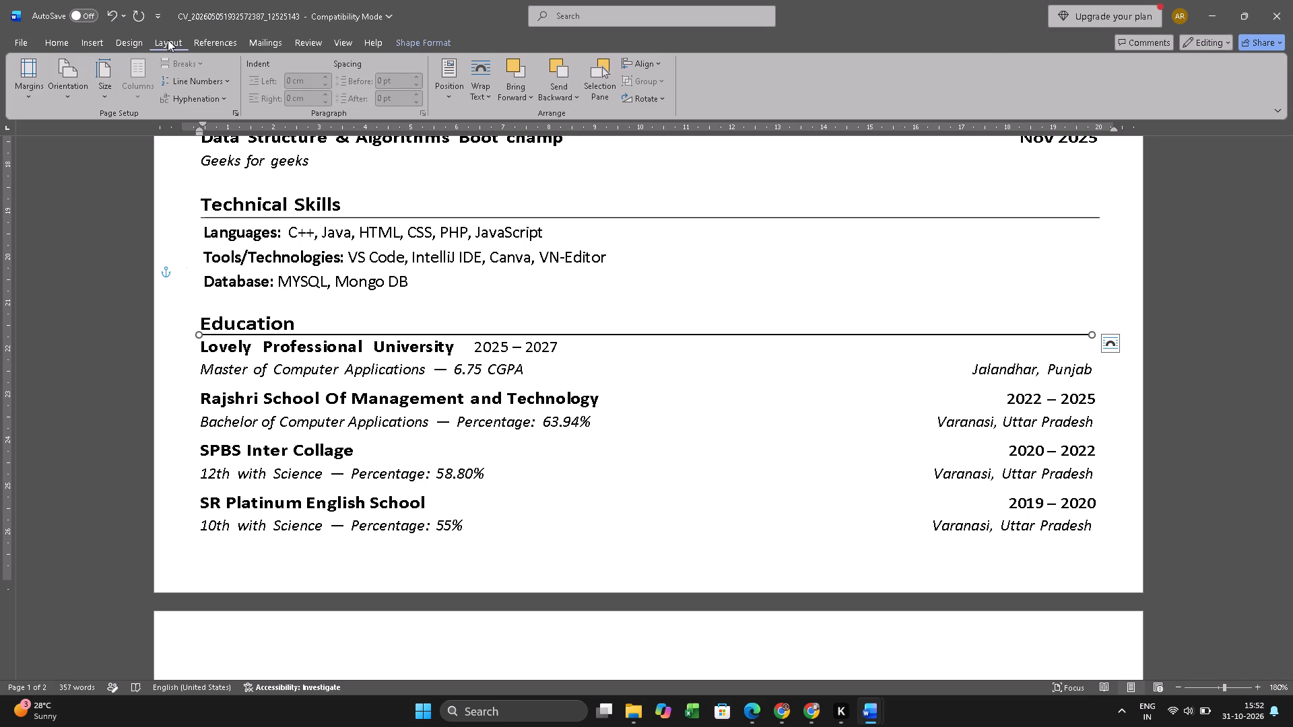
click(202, 42)
click(95, 45)
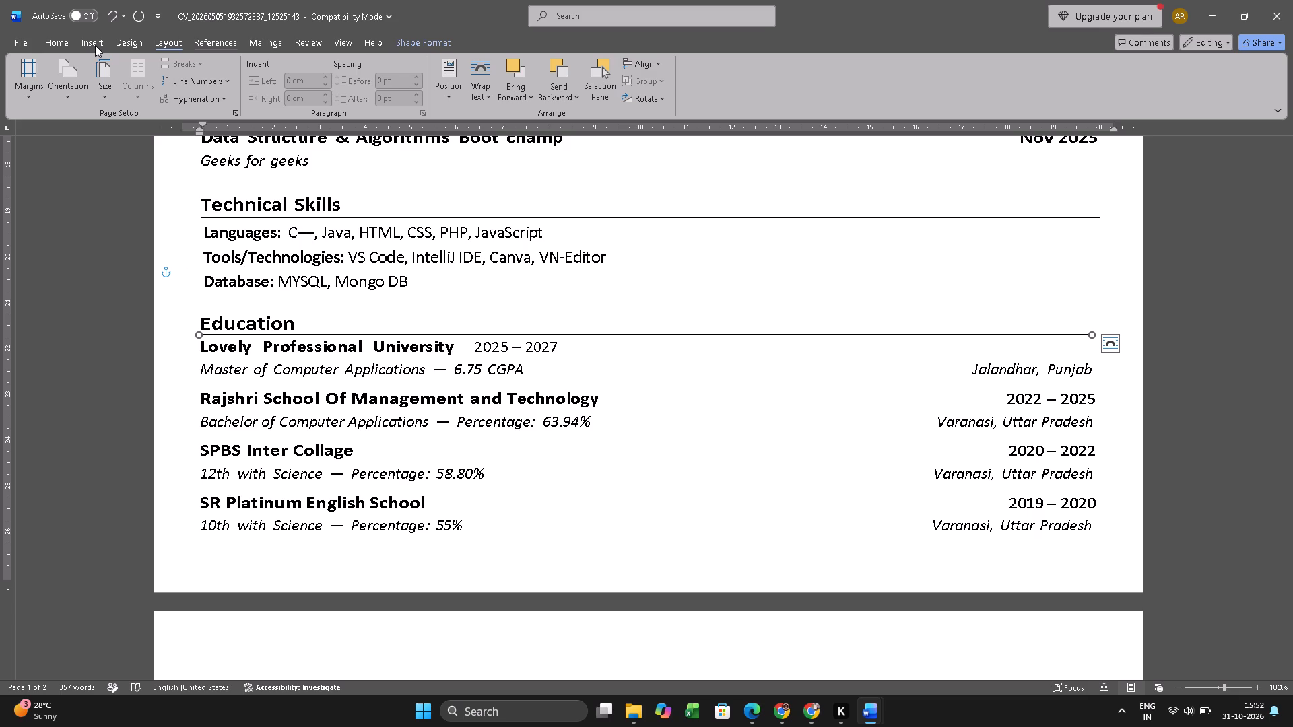
click(87, 41)
click(87, 41)
click(87, 42)
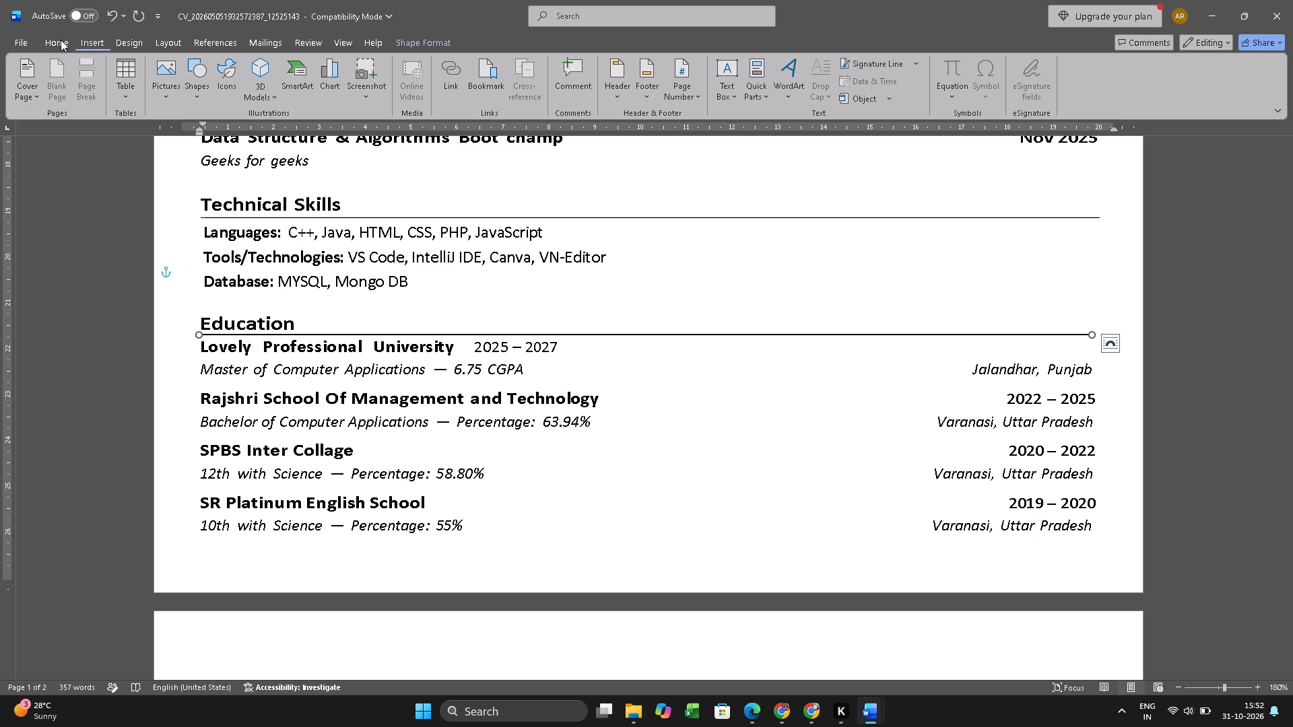
click(61, 40)
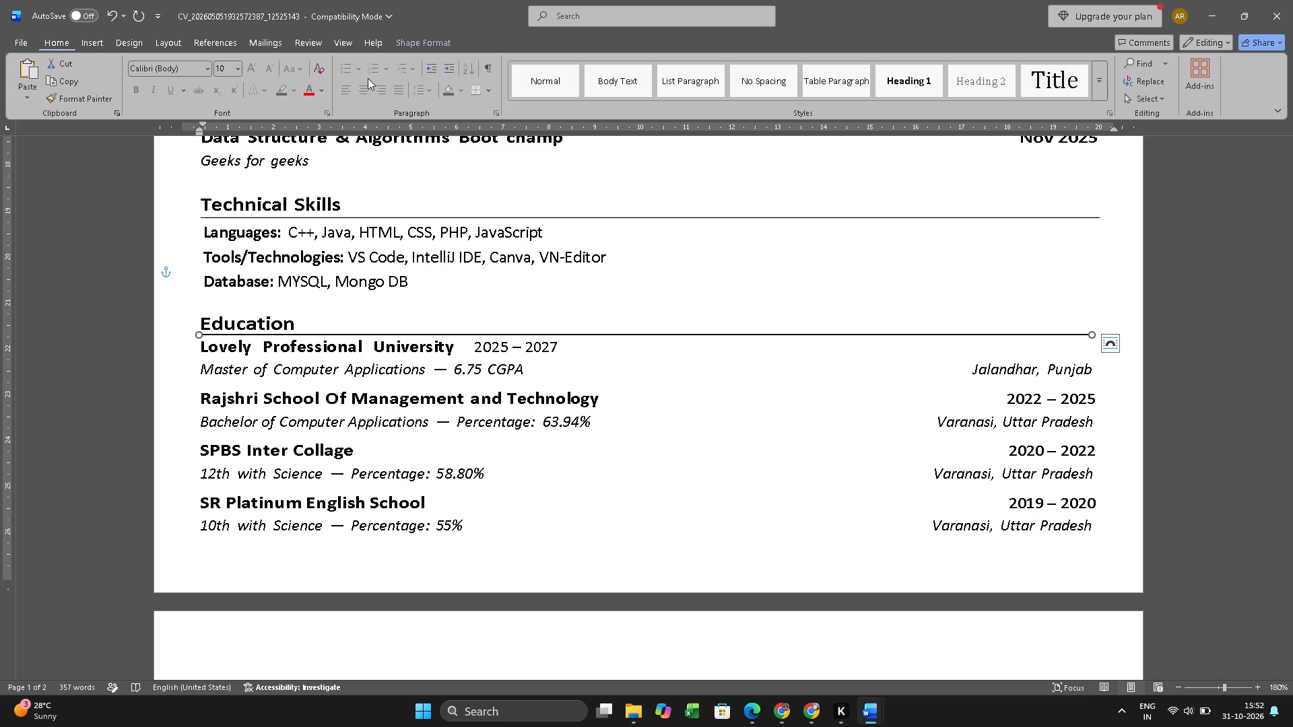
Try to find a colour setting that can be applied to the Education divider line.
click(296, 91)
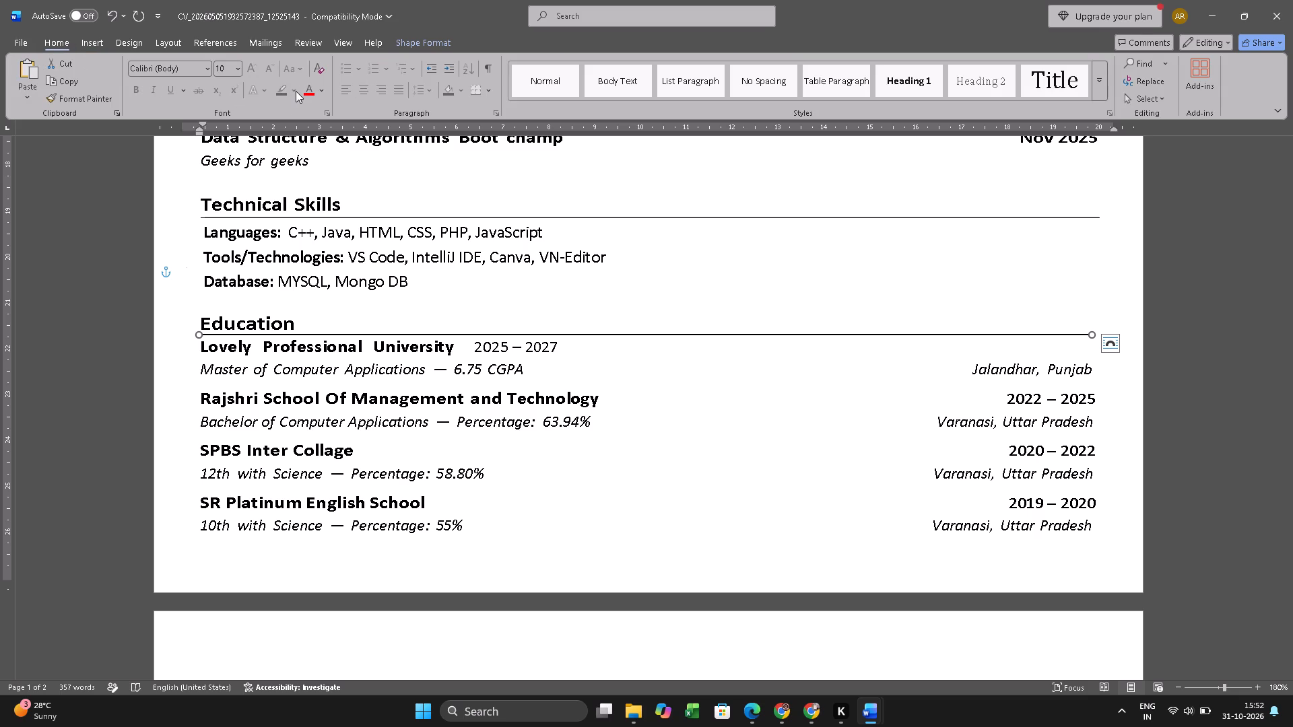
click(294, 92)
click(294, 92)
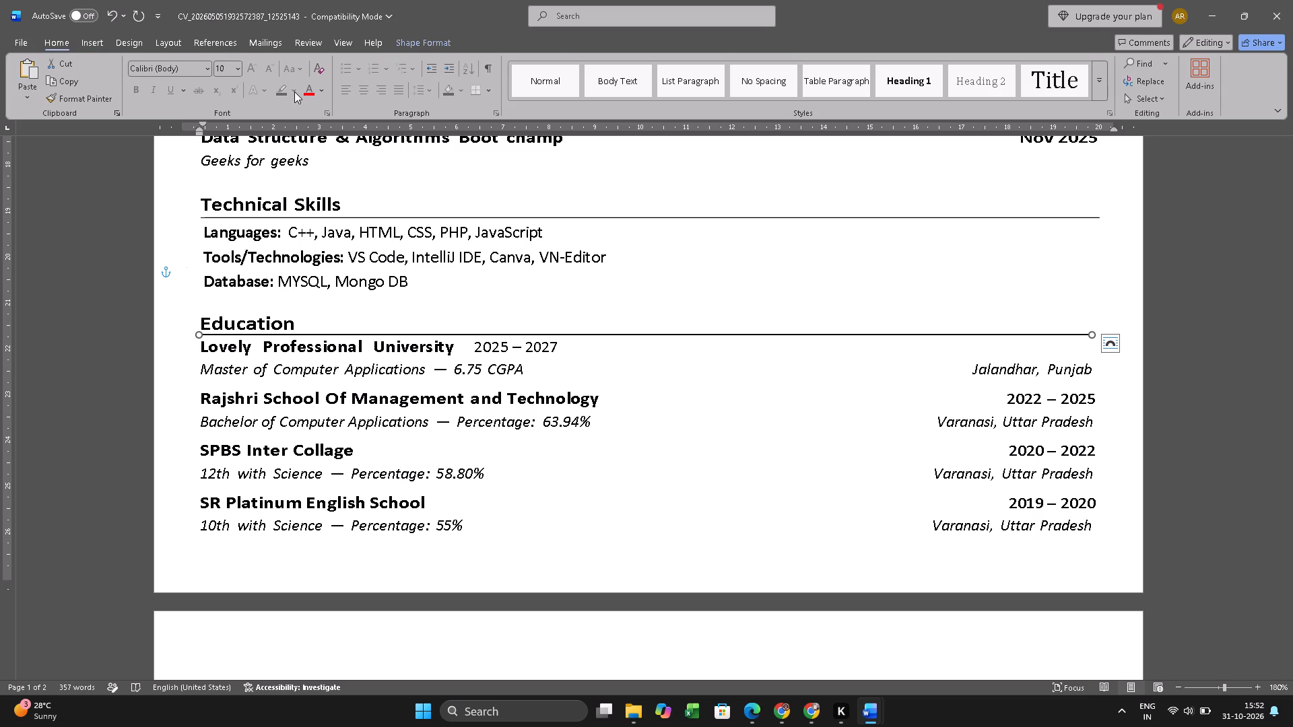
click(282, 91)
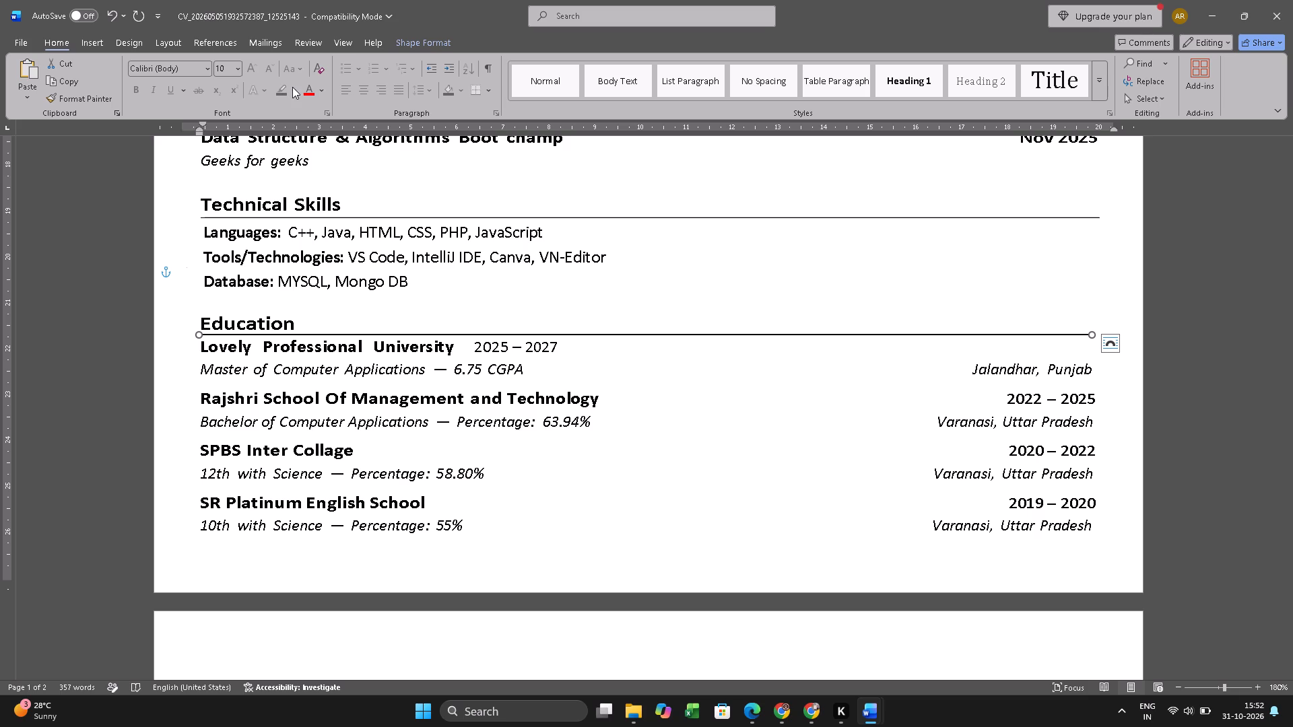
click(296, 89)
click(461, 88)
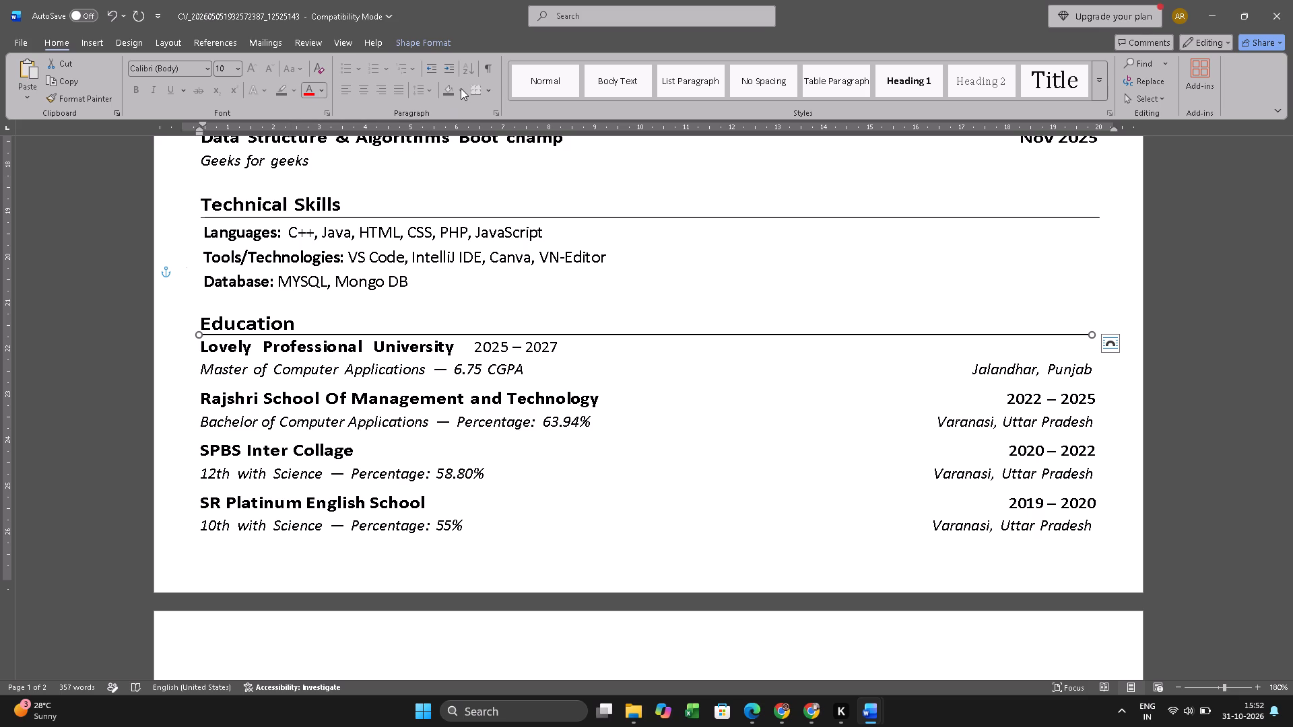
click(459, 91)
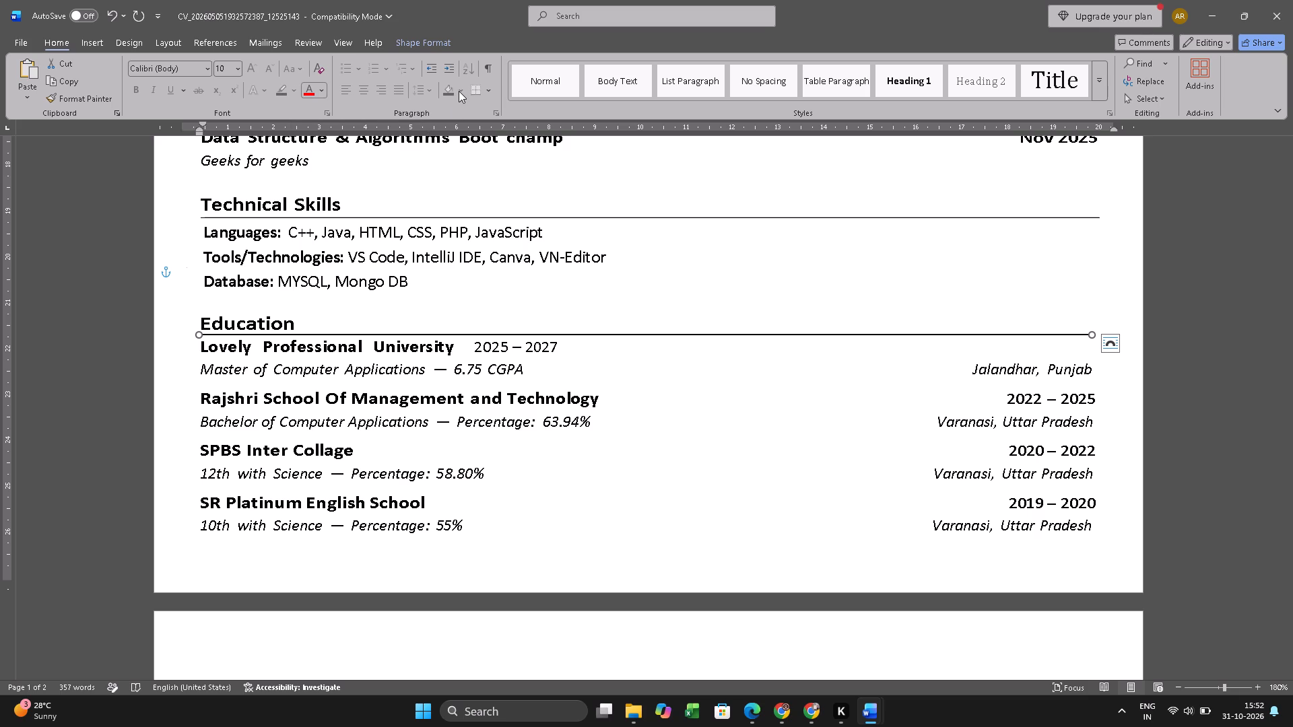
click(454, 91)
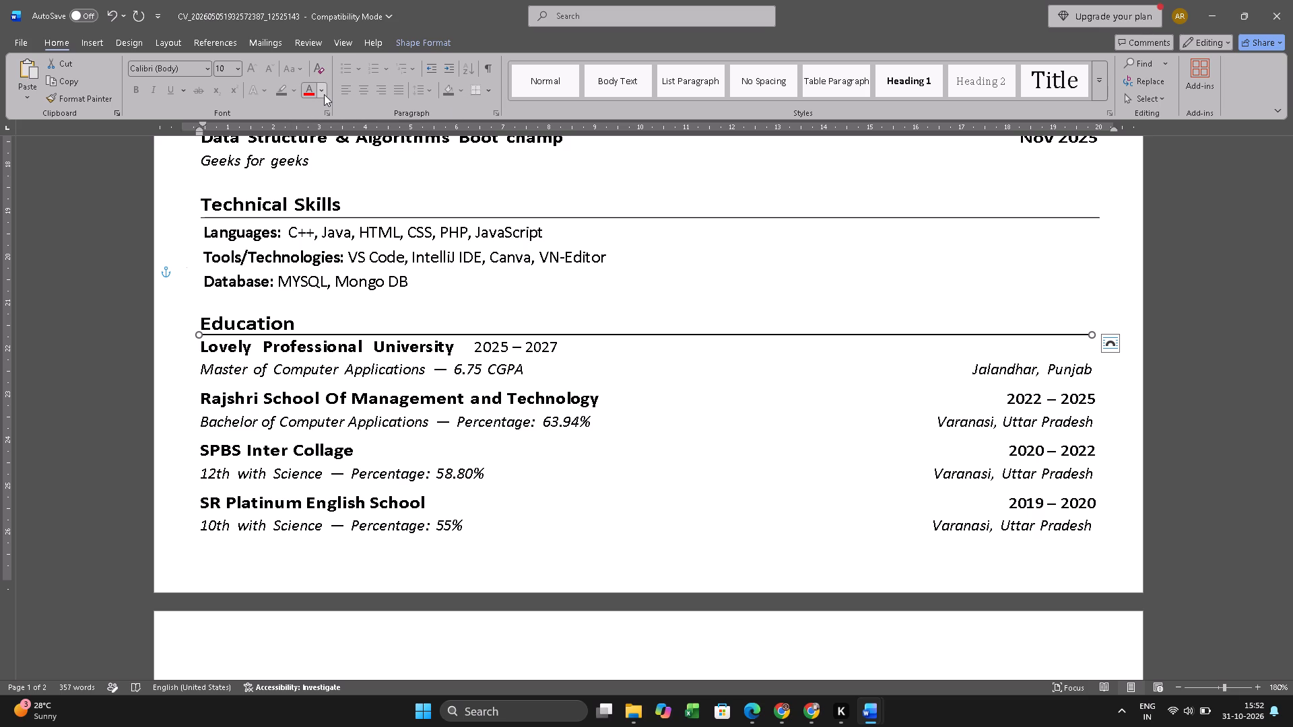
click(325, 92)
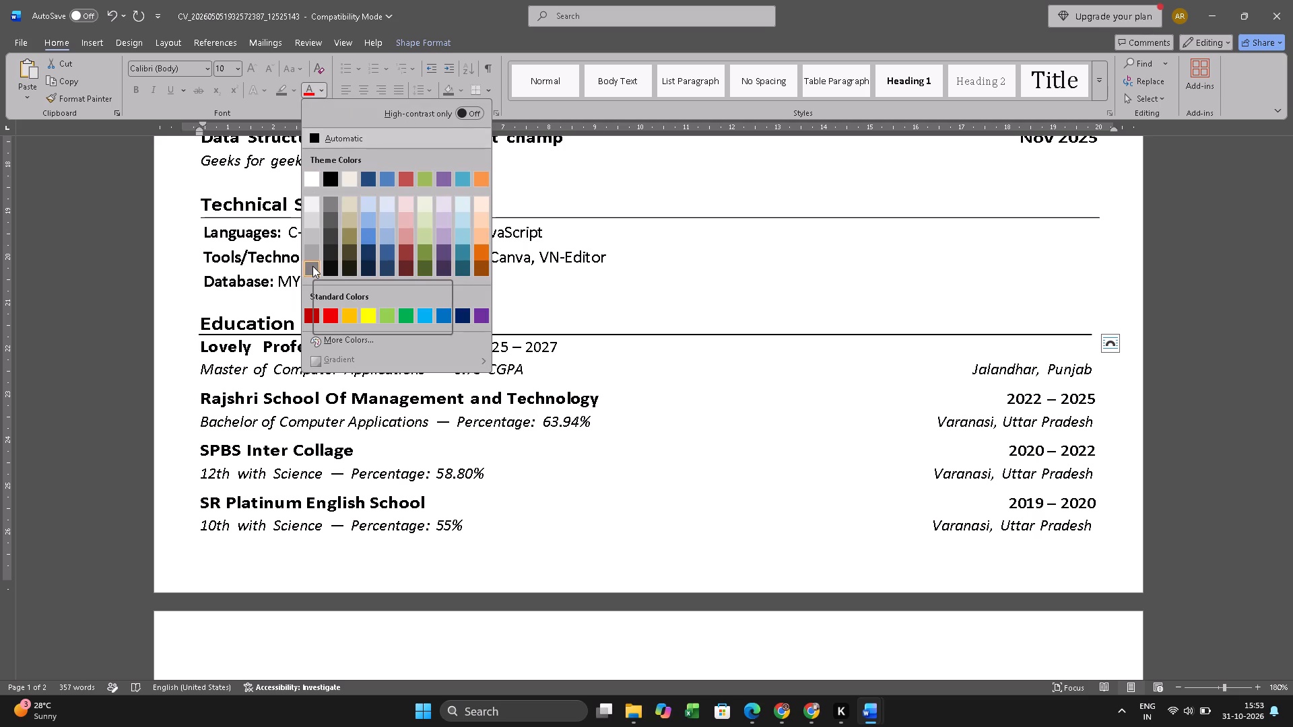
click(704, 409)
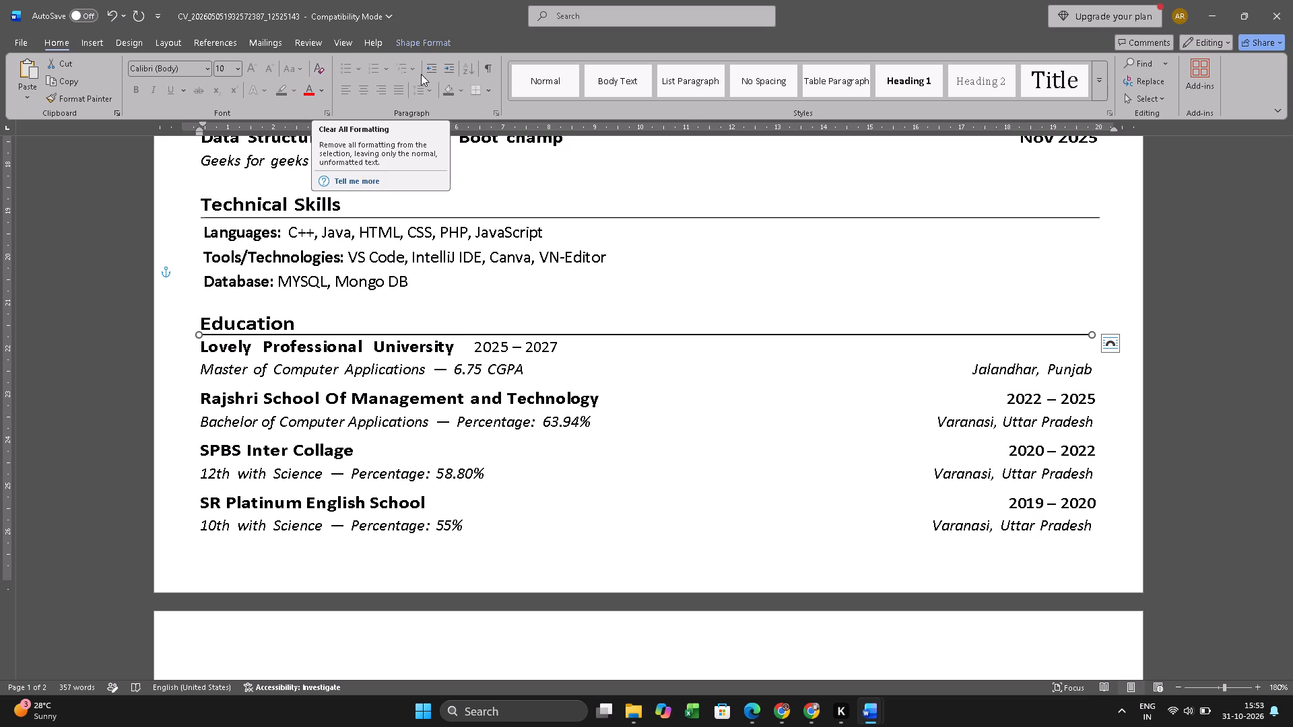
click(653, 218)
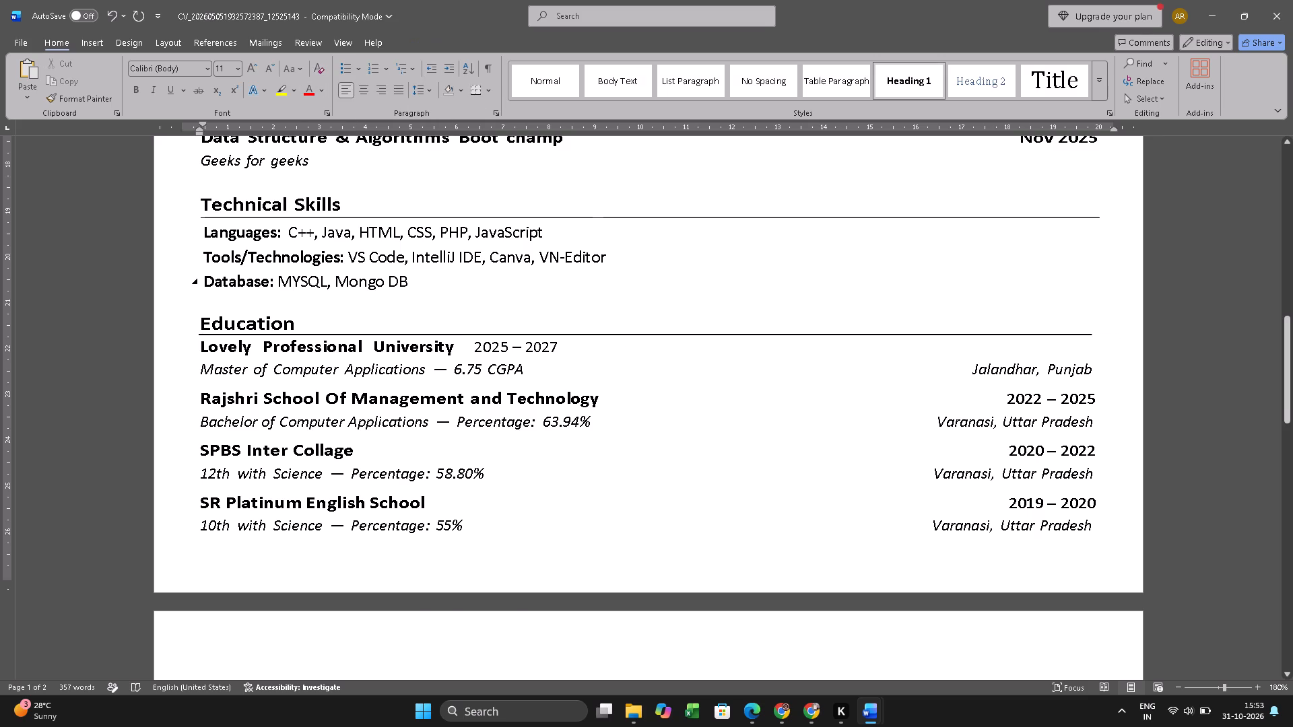
Review the CV from the header through Education and the blank second page for remaining formatting inconsistencies.
scroll(684, 347, up, 2)
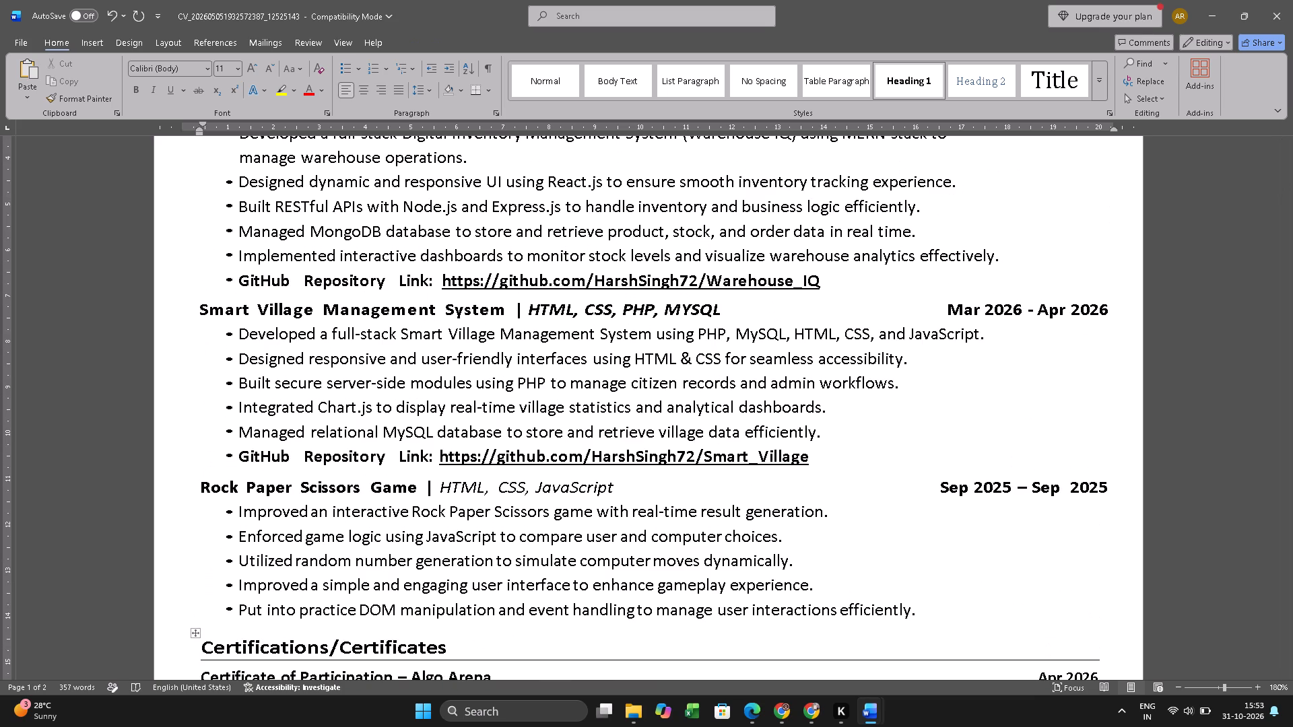
scroll(684, 347, down, 3)
scroll(684, 347, up, 7)
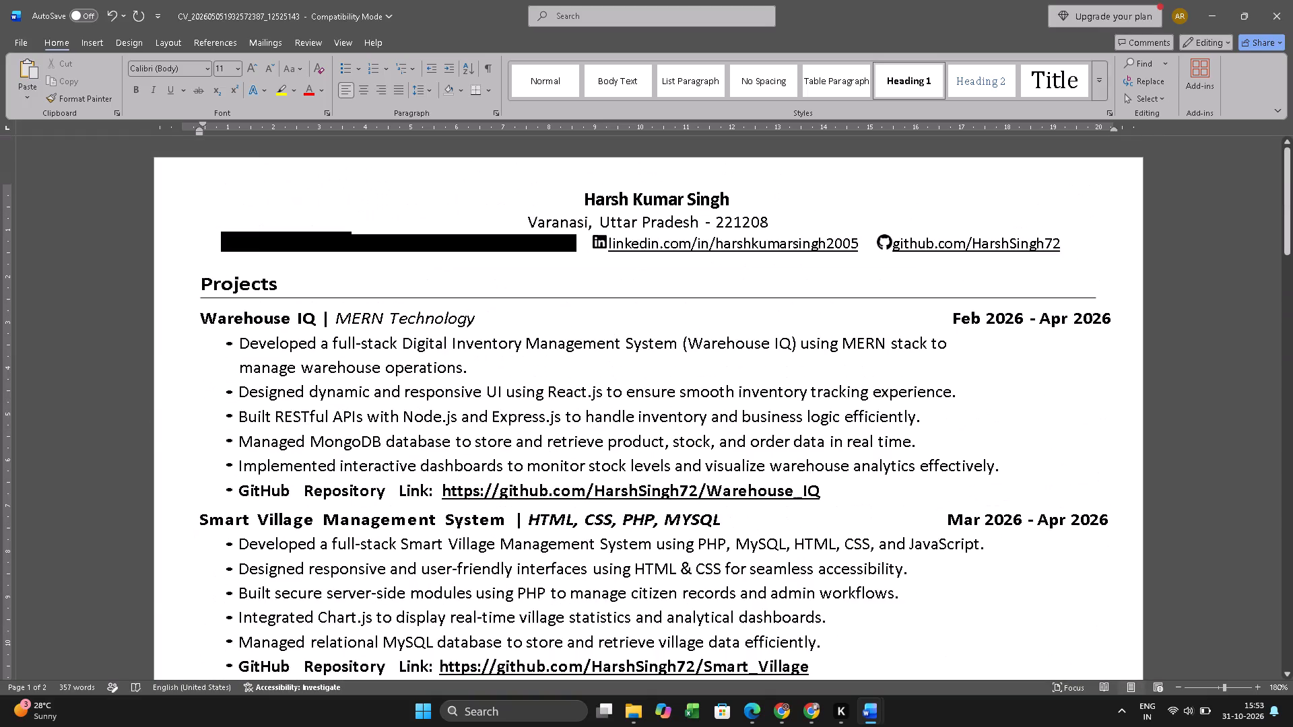
scroll(684, 347, up, 2)
scroll(684, 347, down, 3)
scroll(684, 347, up, 2)
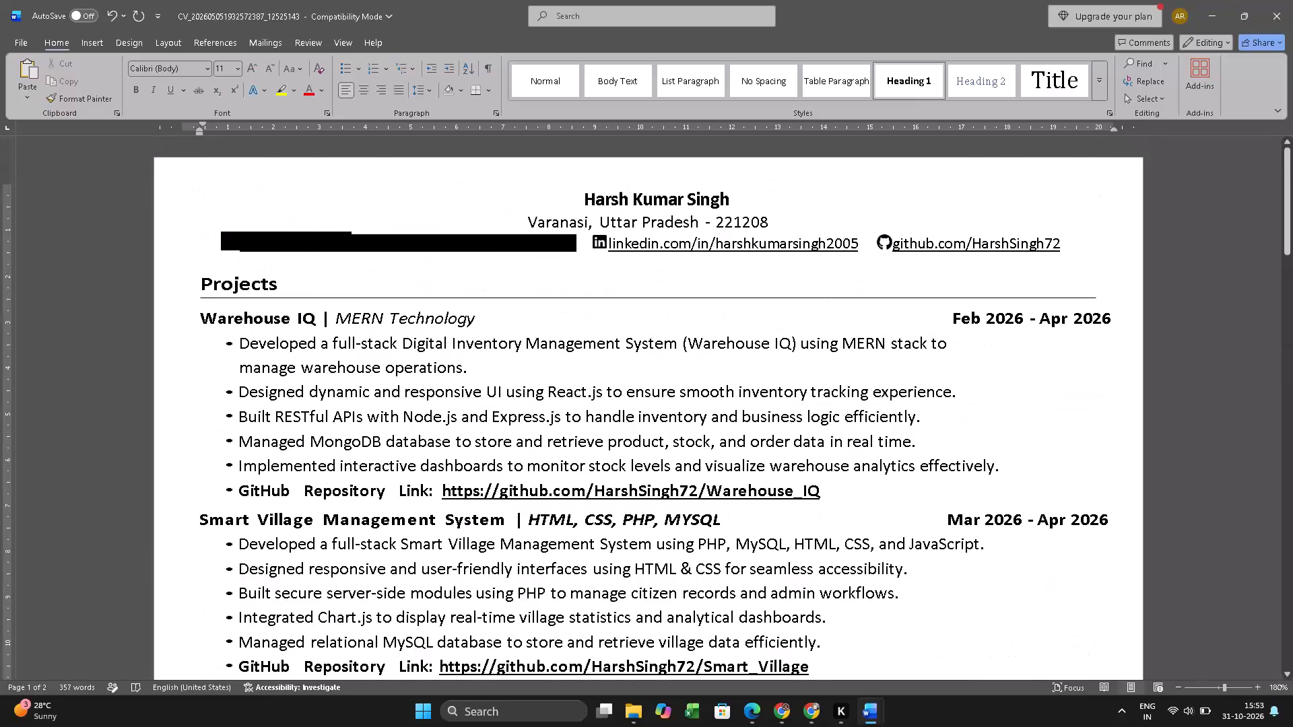
scroll(684, 347, down, 3)
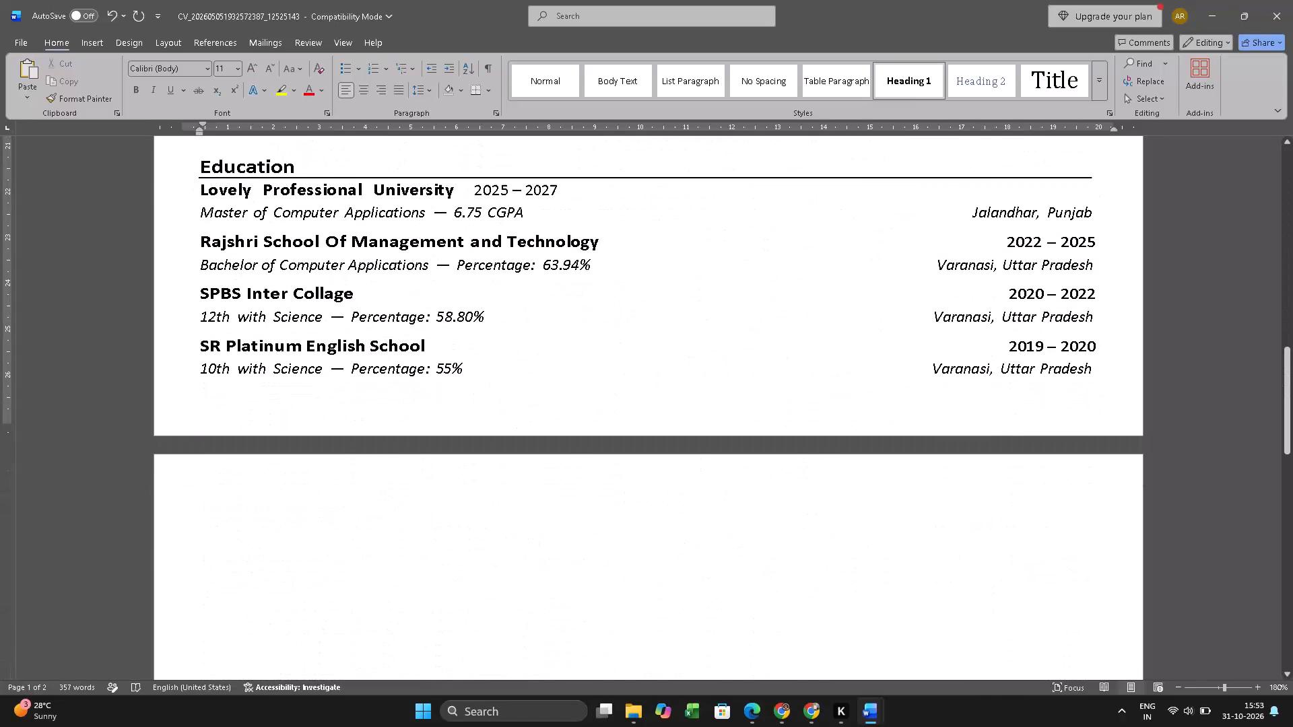
scroll(684, 347, up, 1)
scroll(684, 347, down, 2)
scroll(618, 320, up, 1)
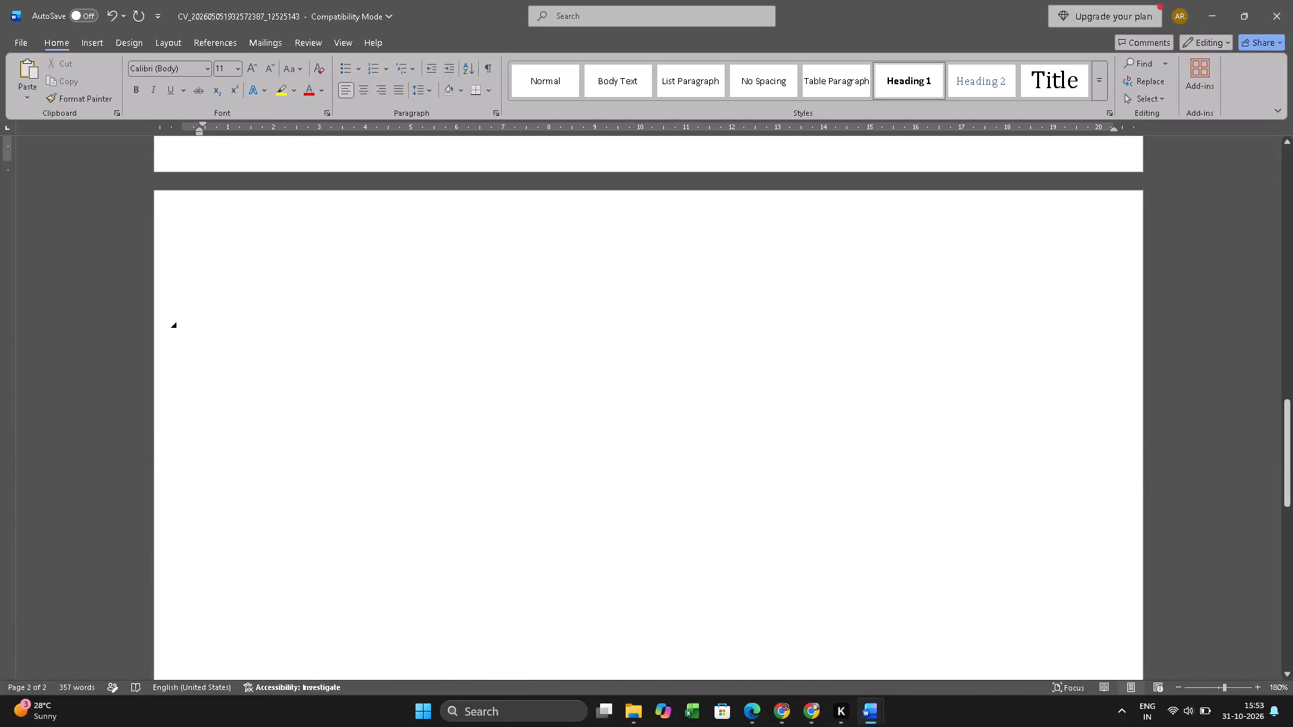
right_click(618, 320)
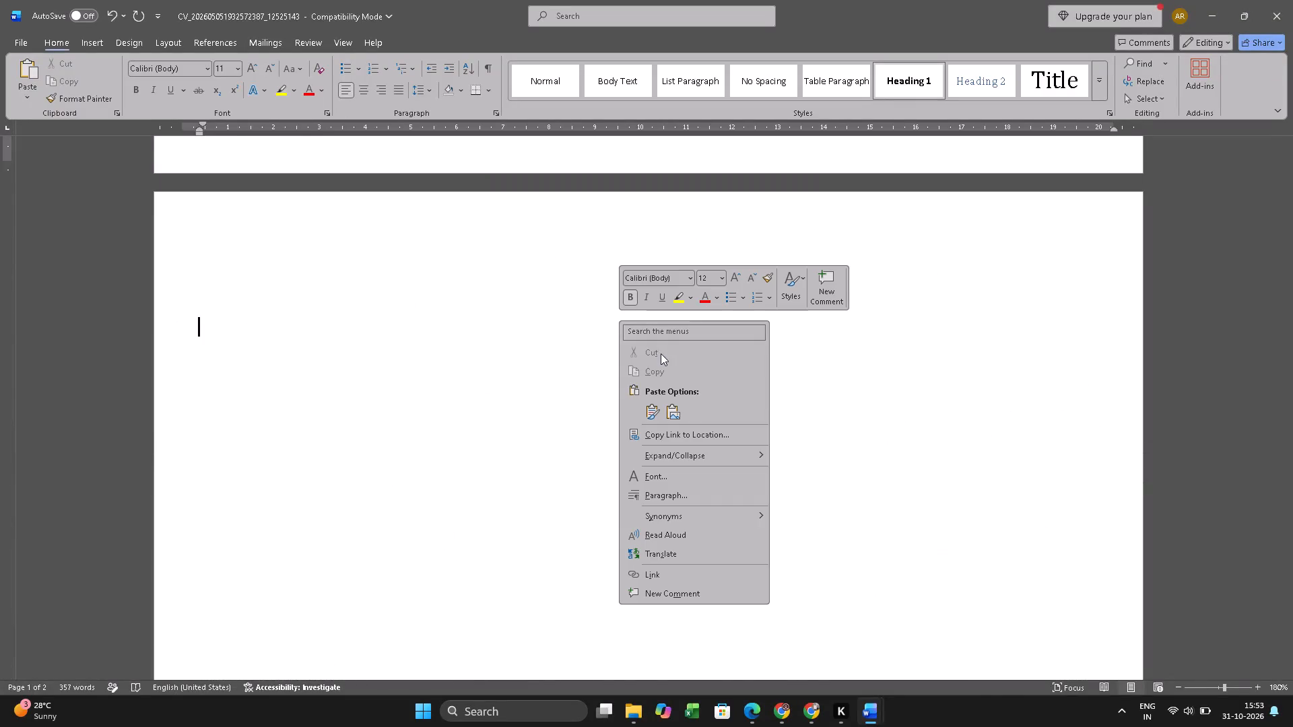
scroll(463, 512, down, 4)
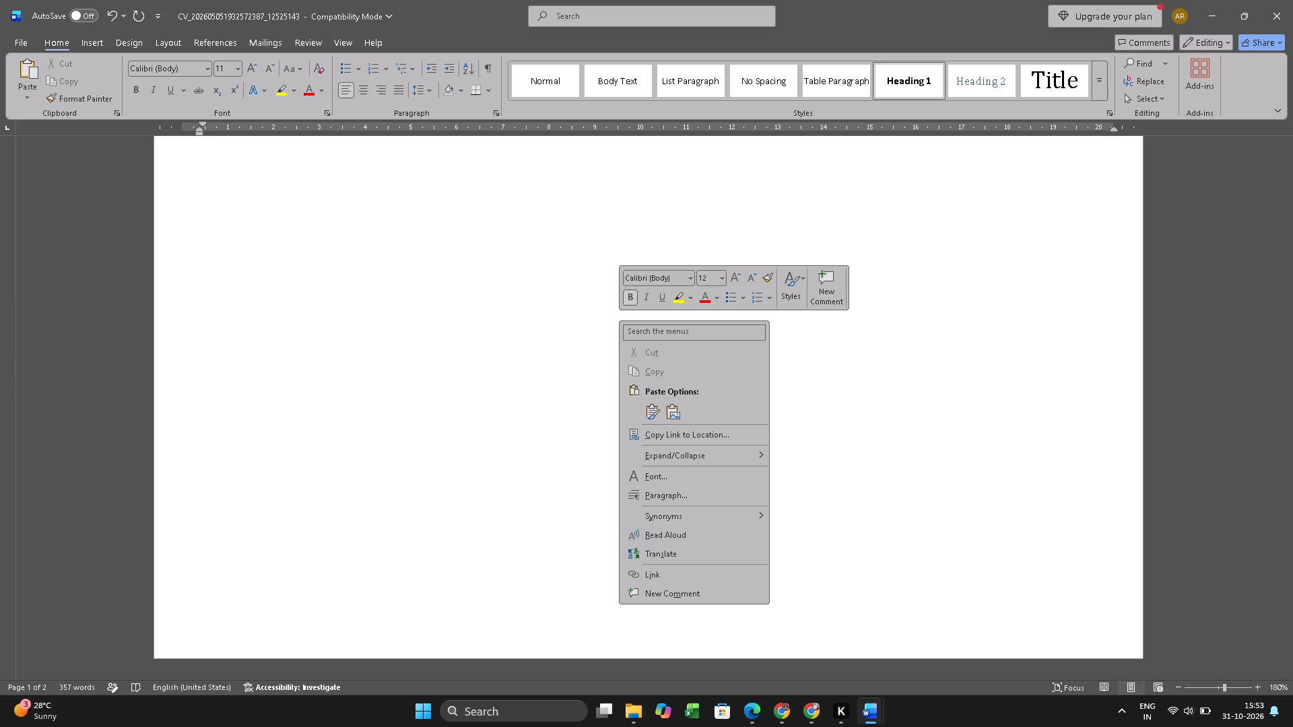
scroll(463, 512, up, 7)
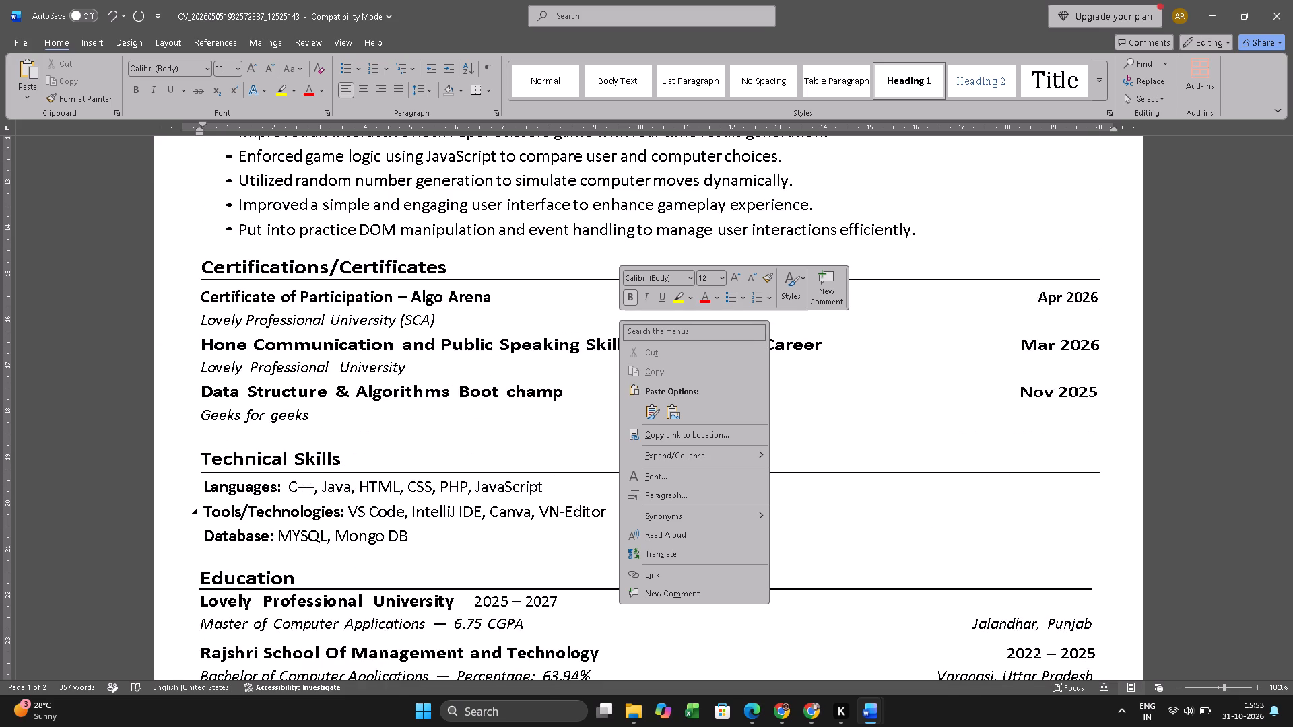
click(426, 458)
Remove the bold from "HTML, CSS, PHP, MYSQL" in the Smart Village Management System project heading, keeping it italic.
scroll(426, 458, up, 4)
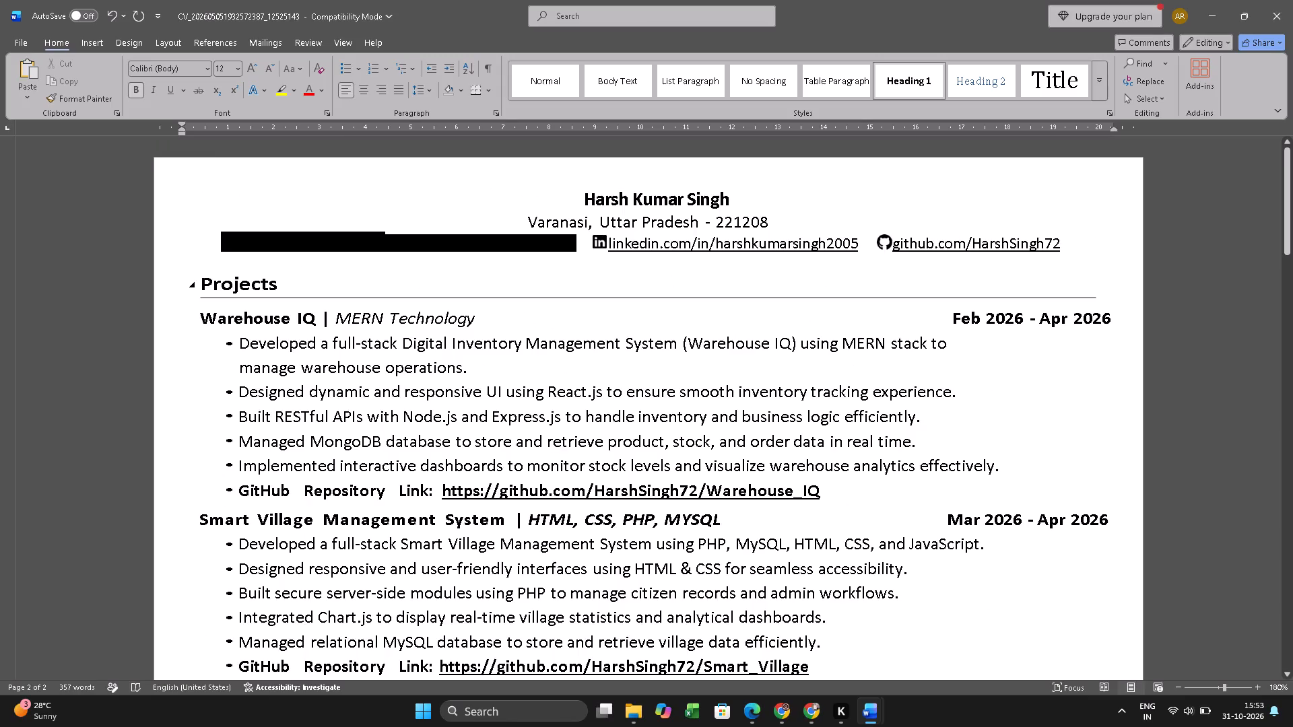
scroll(892, 504, down, 1)
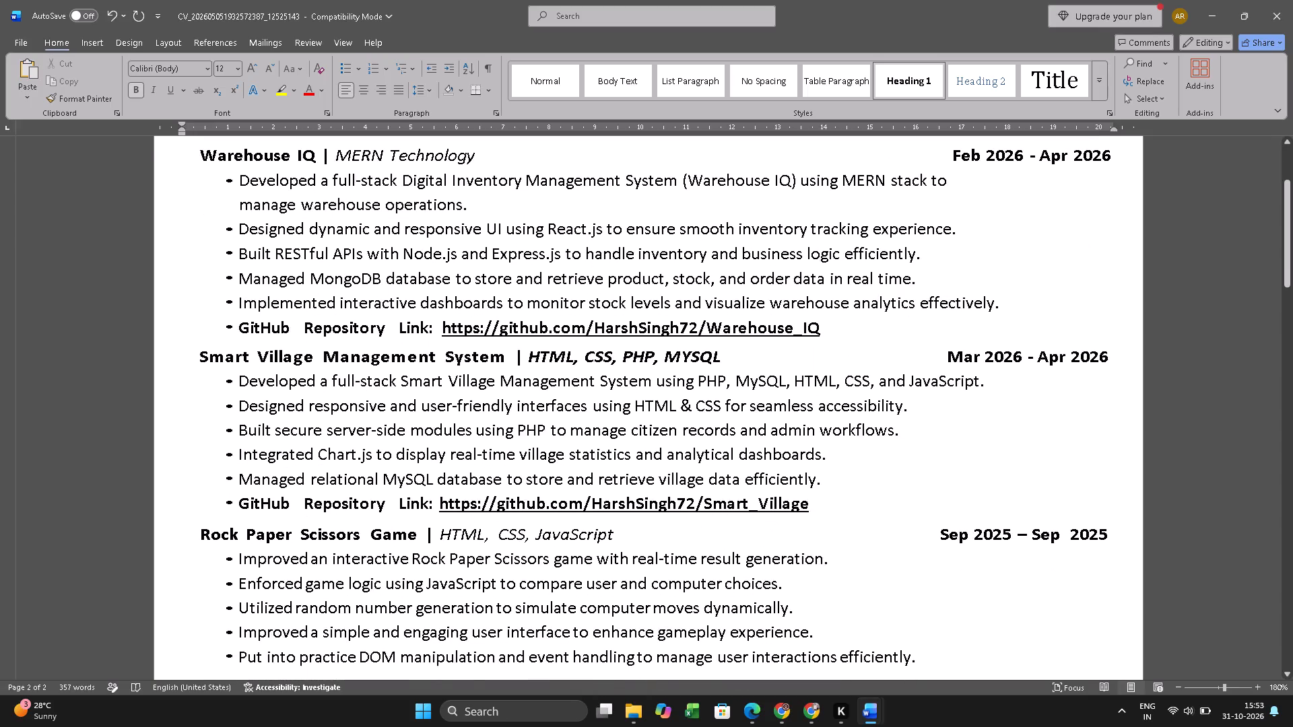
scroll(892, 504, up, 1)
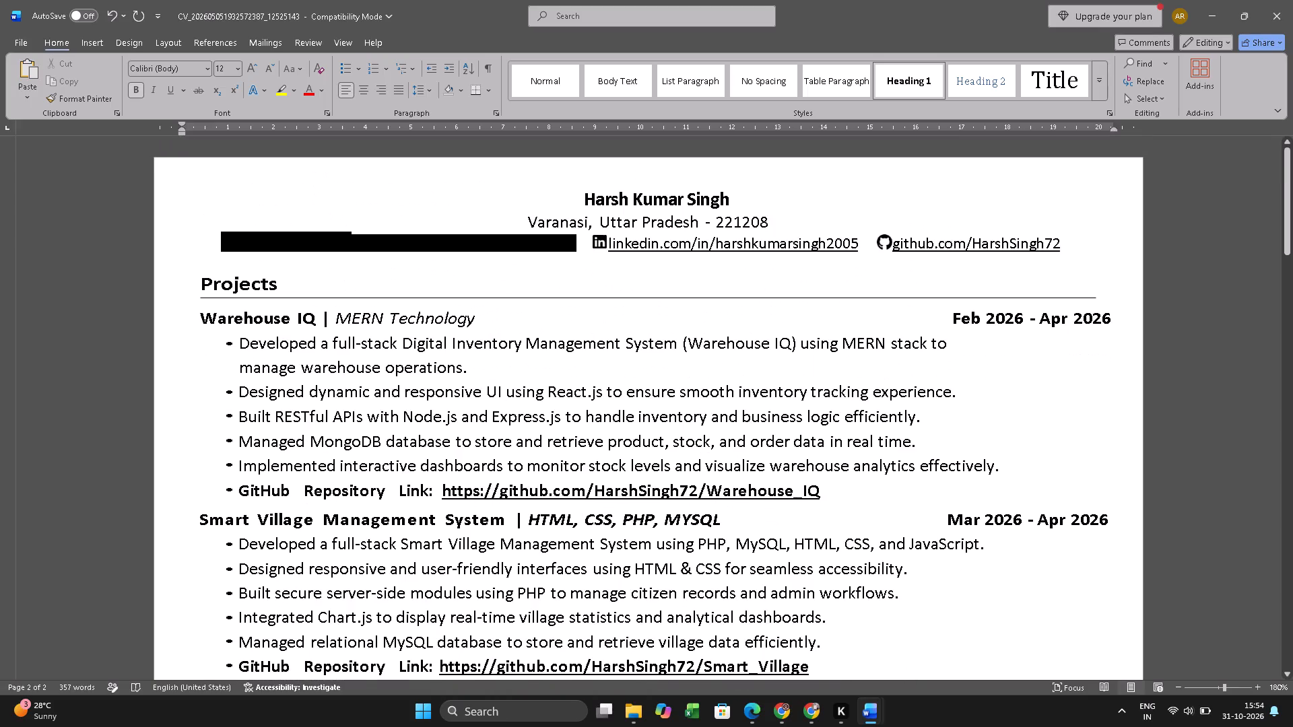
drag(721, 518, 543, 507)
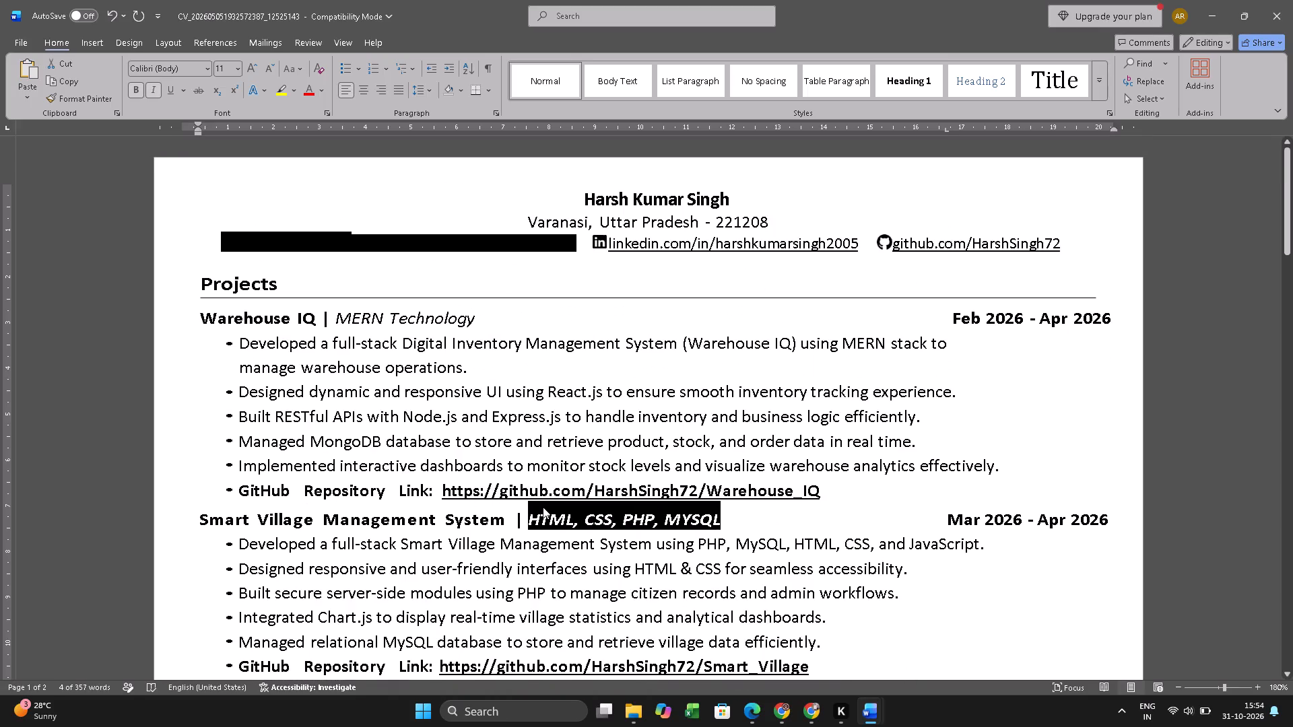
key(ctrl+b)
click(736, 547)
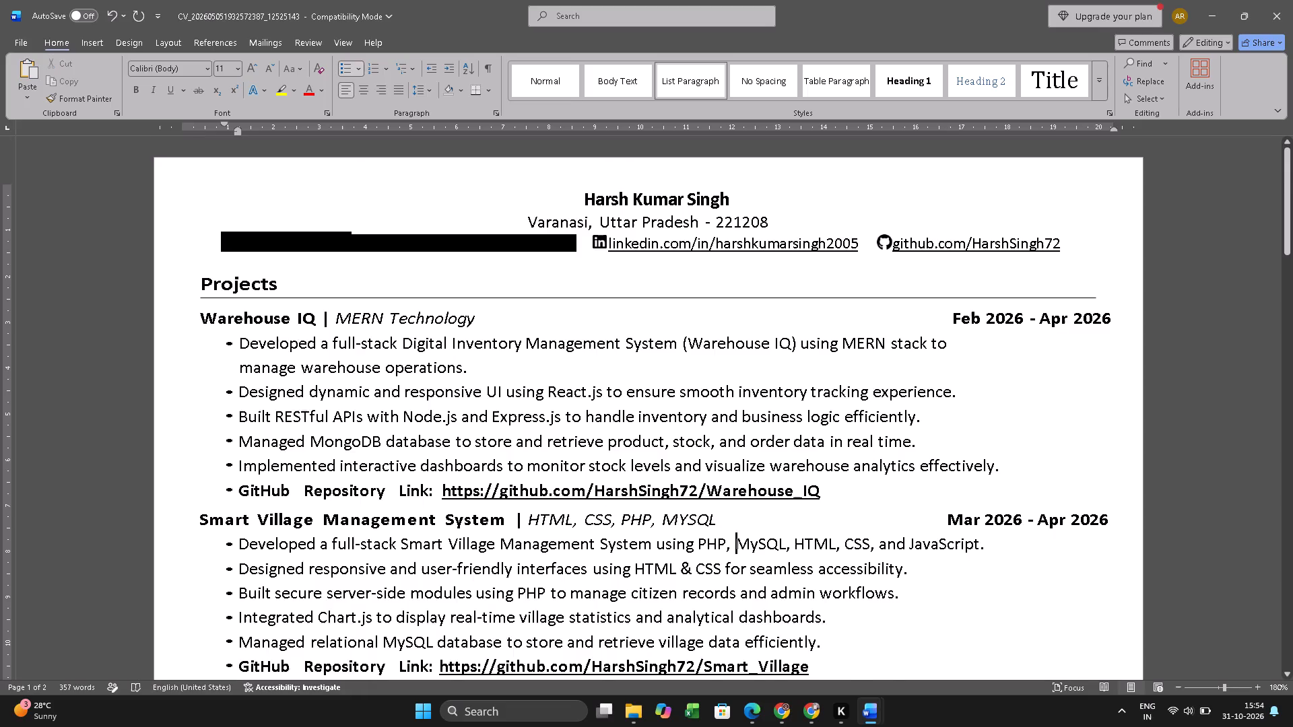
Review the CV from Projects through Education and the page end for remaining formatting inconsistencies.
scroll(736, 547, down, 1)
scroll(736, 547, right, 1)
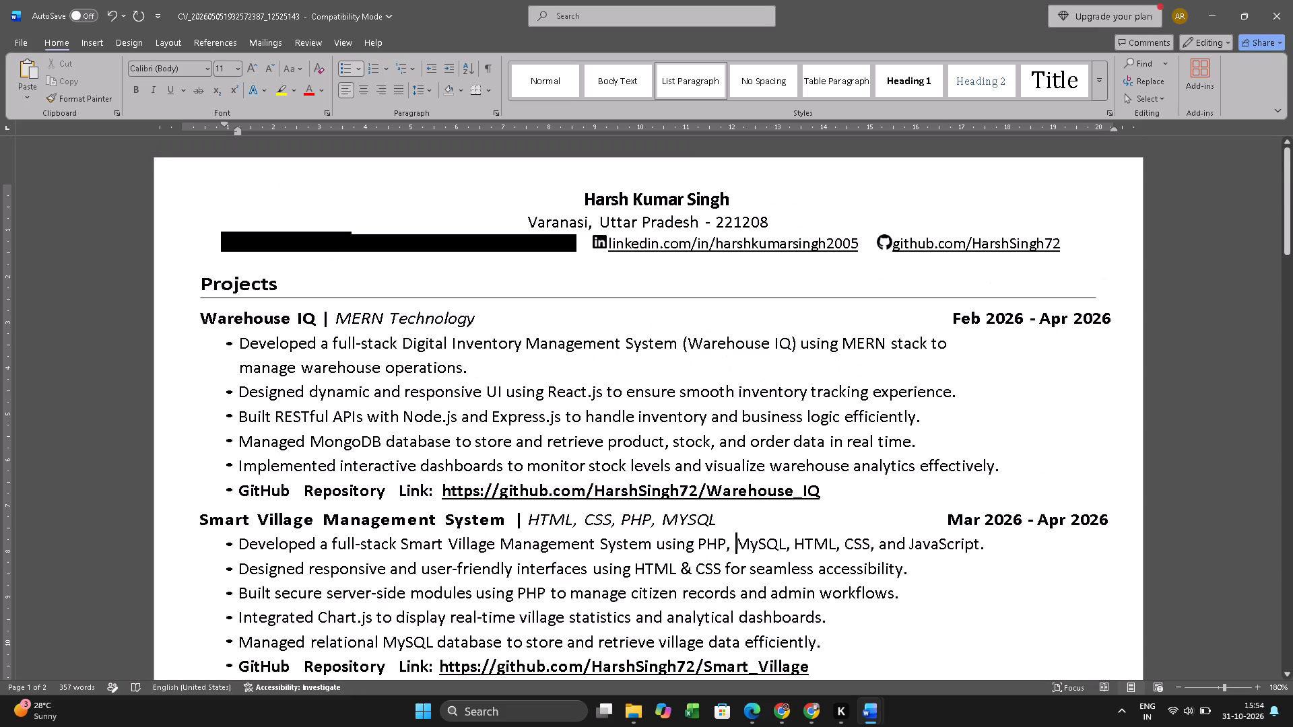
scroll(736, 547, right, 1)
scroll(736, 547, down, 2)
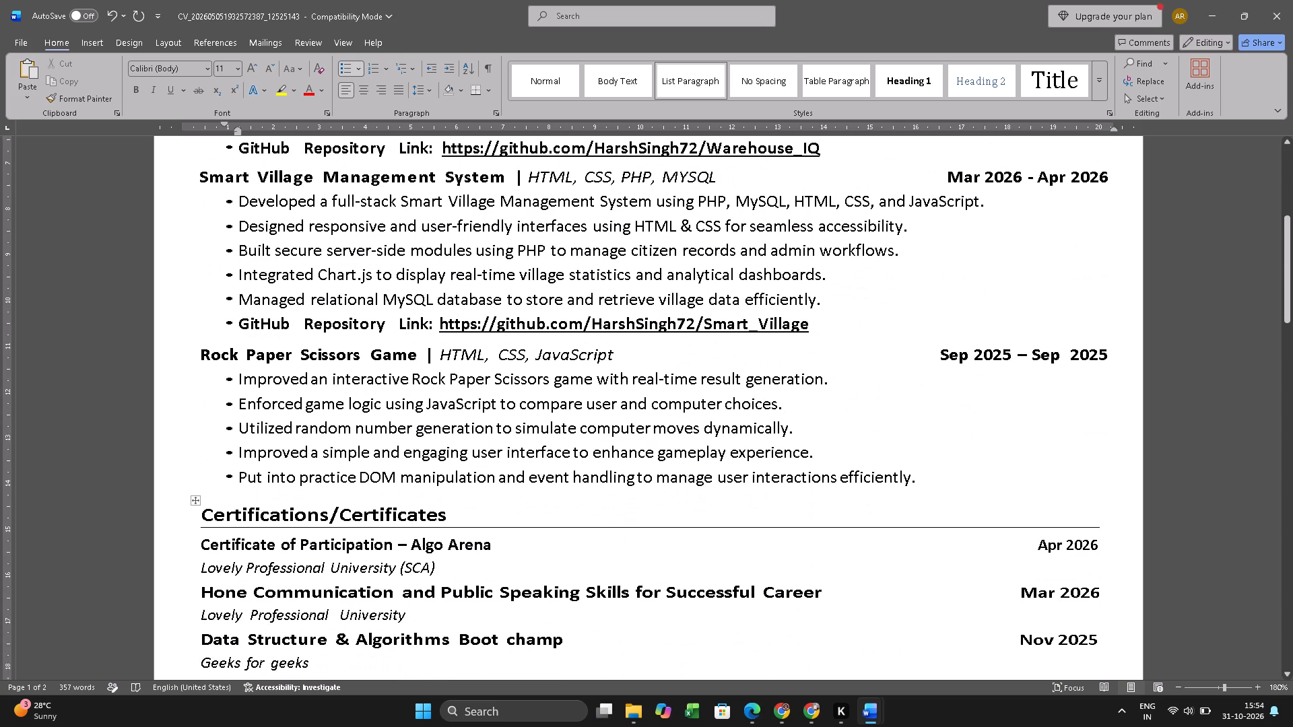
scroll(722, 491, down, 1)
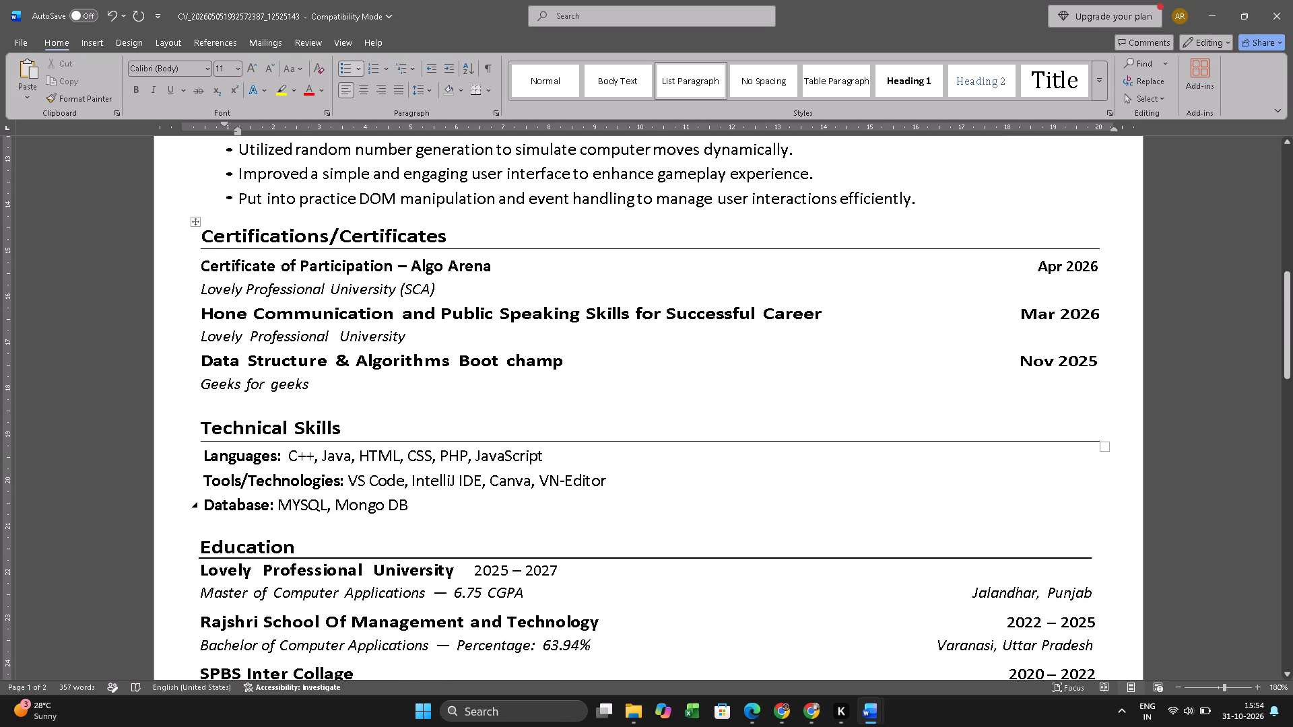
scroll(722, 491, down, 1)
scroll(722, 491, up, 2)
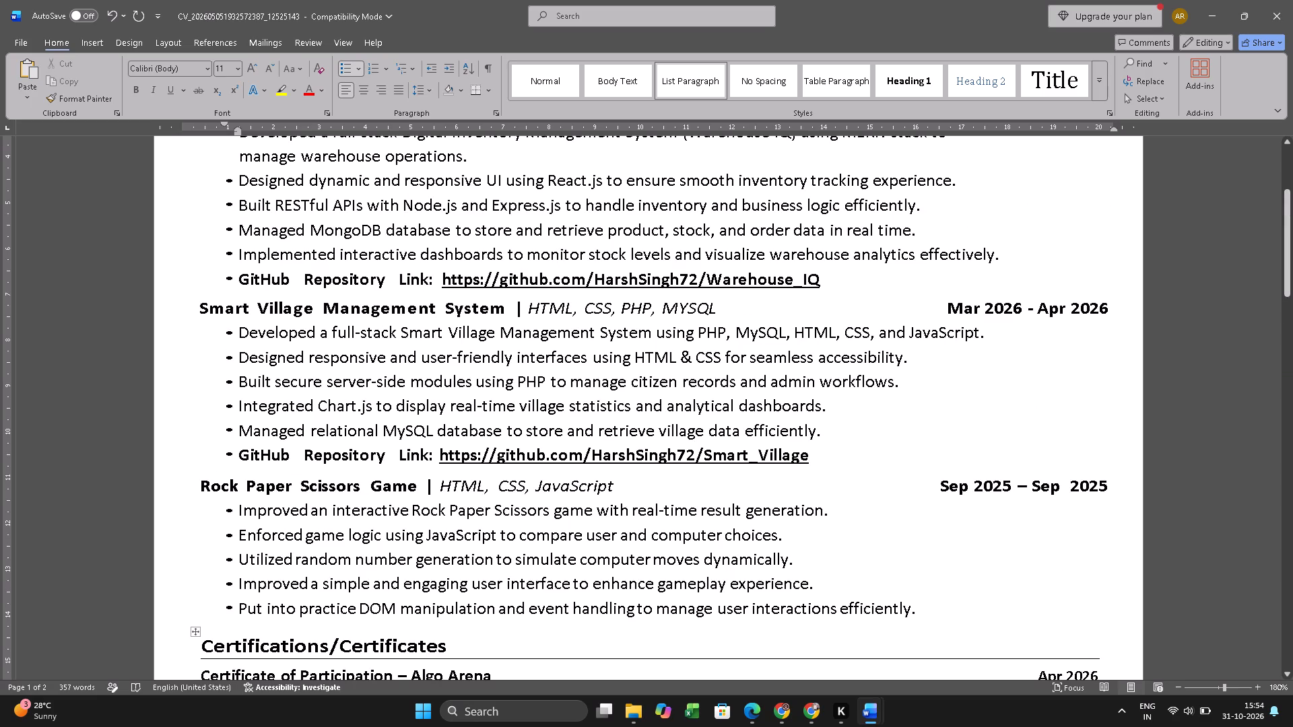
scroll(561, 522, down, 2)
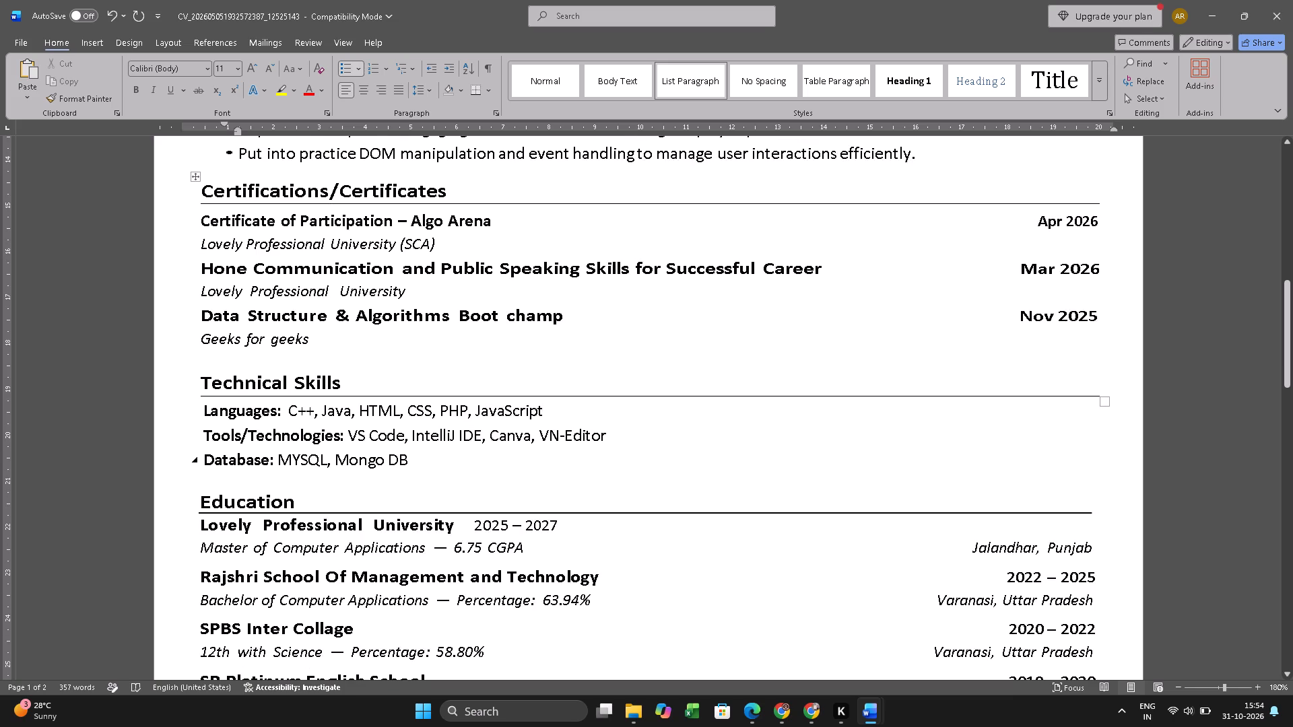
scroll(561, 522, down, 3)
scroll(561, 522, up, 5)
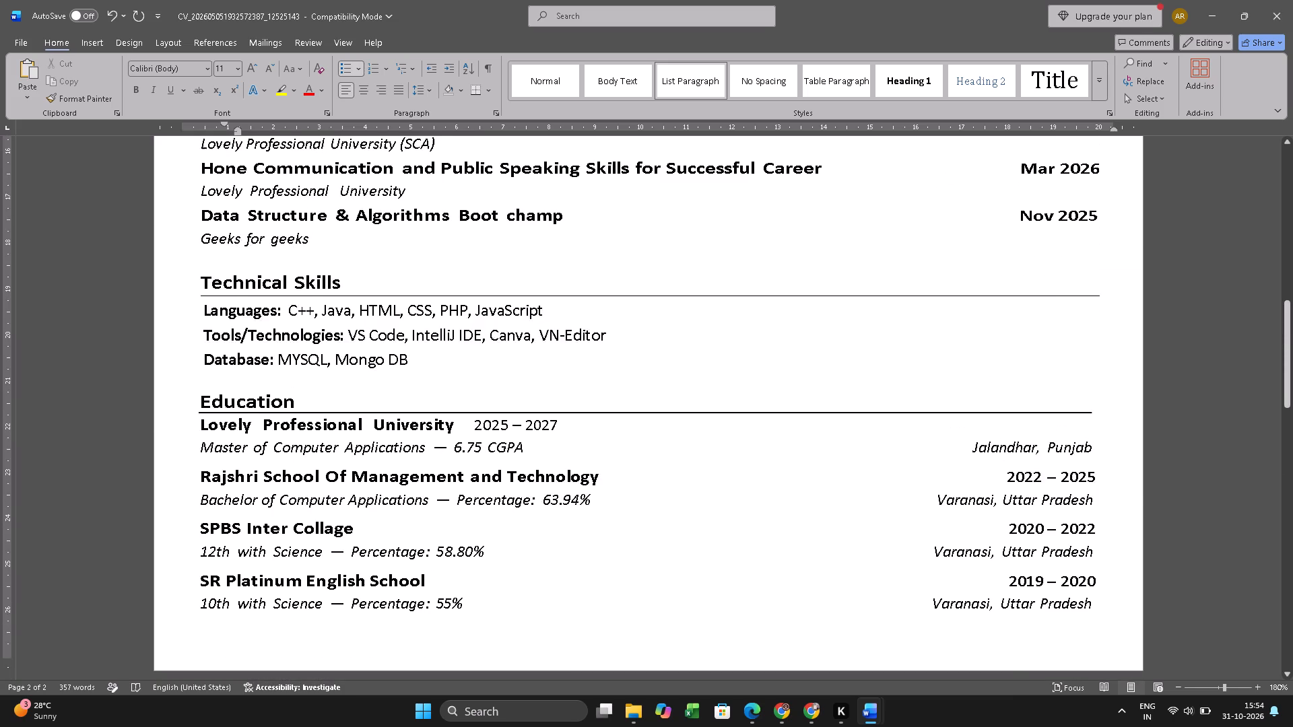
scroll(561, 522, down, 1)
scroll(561, 522, up, 1)
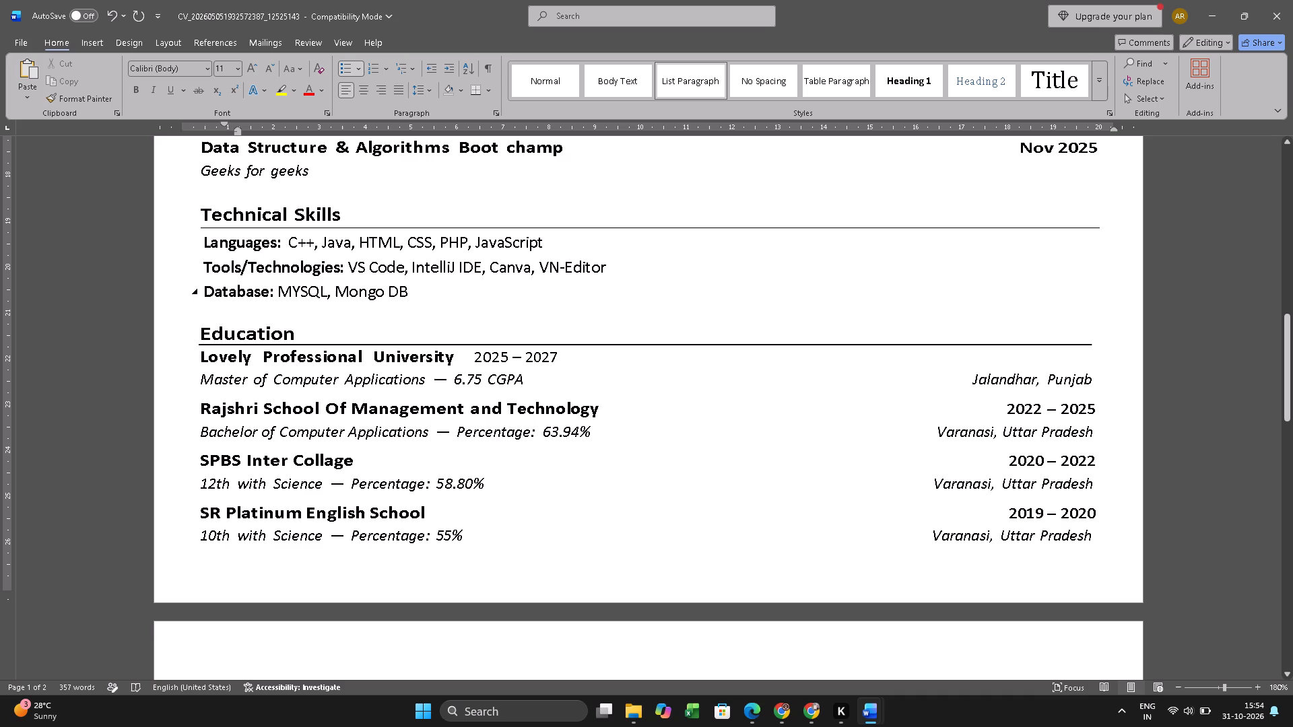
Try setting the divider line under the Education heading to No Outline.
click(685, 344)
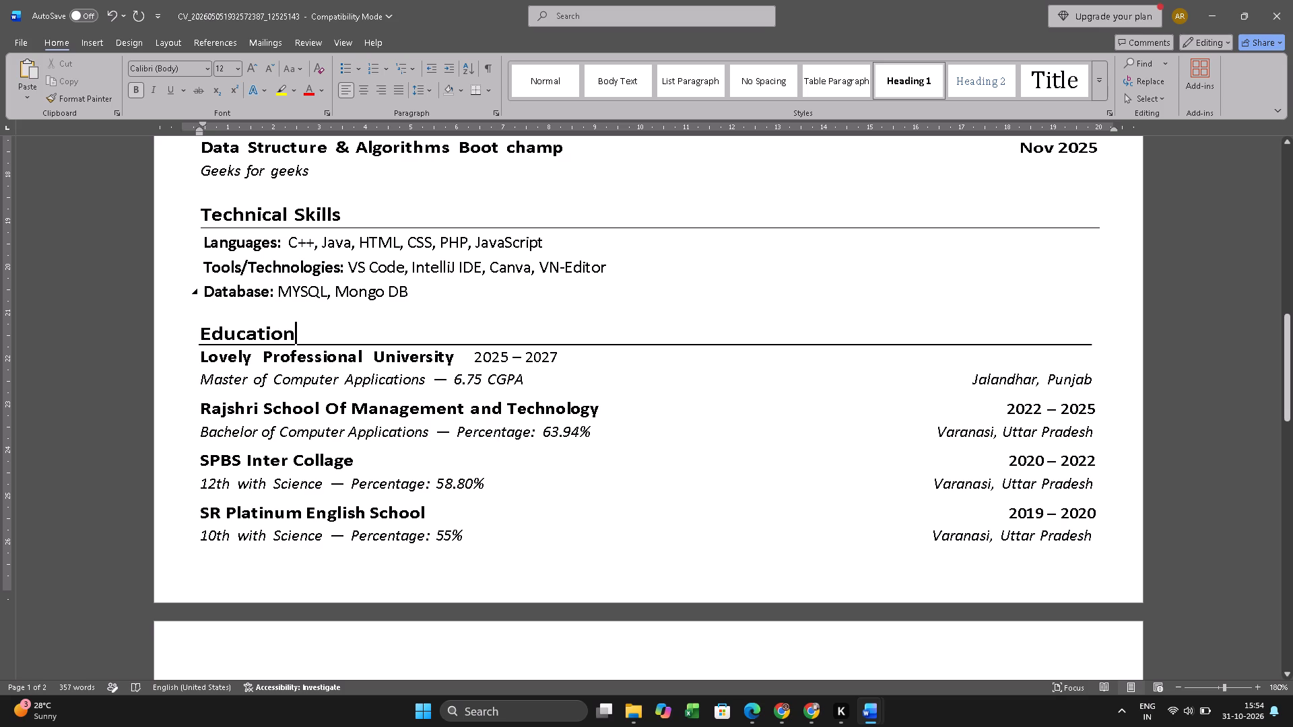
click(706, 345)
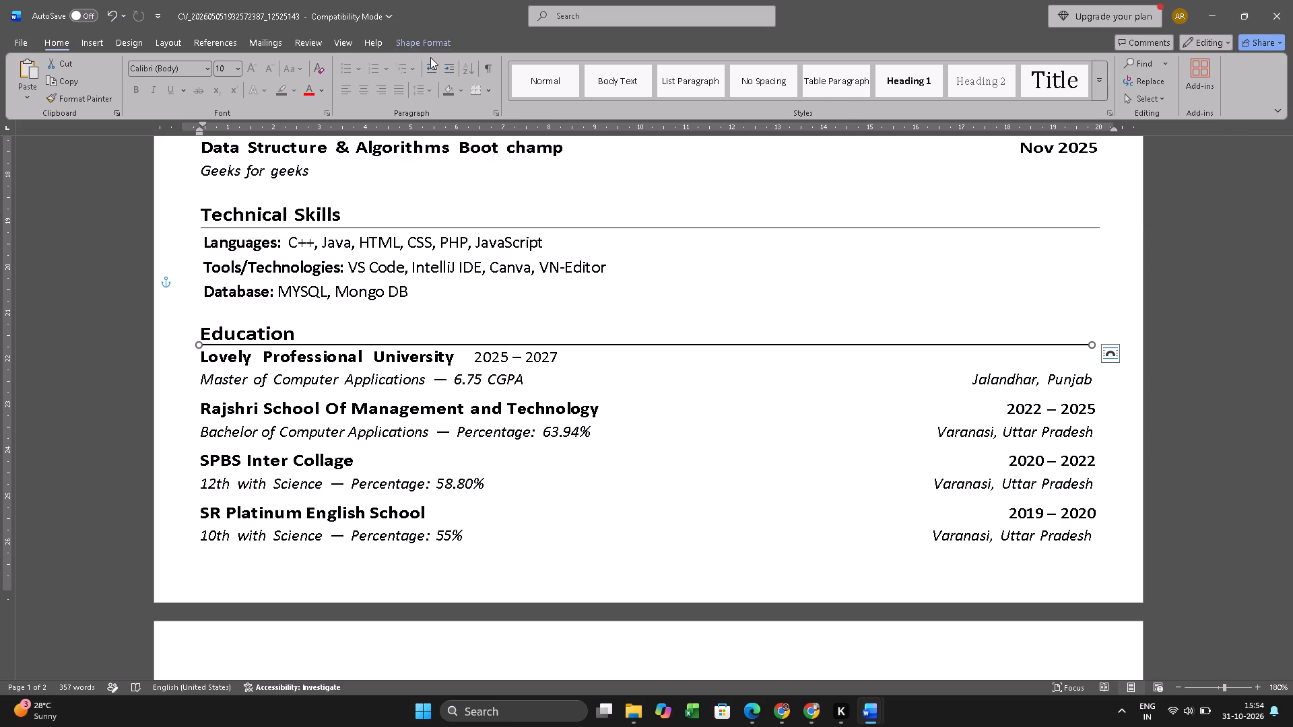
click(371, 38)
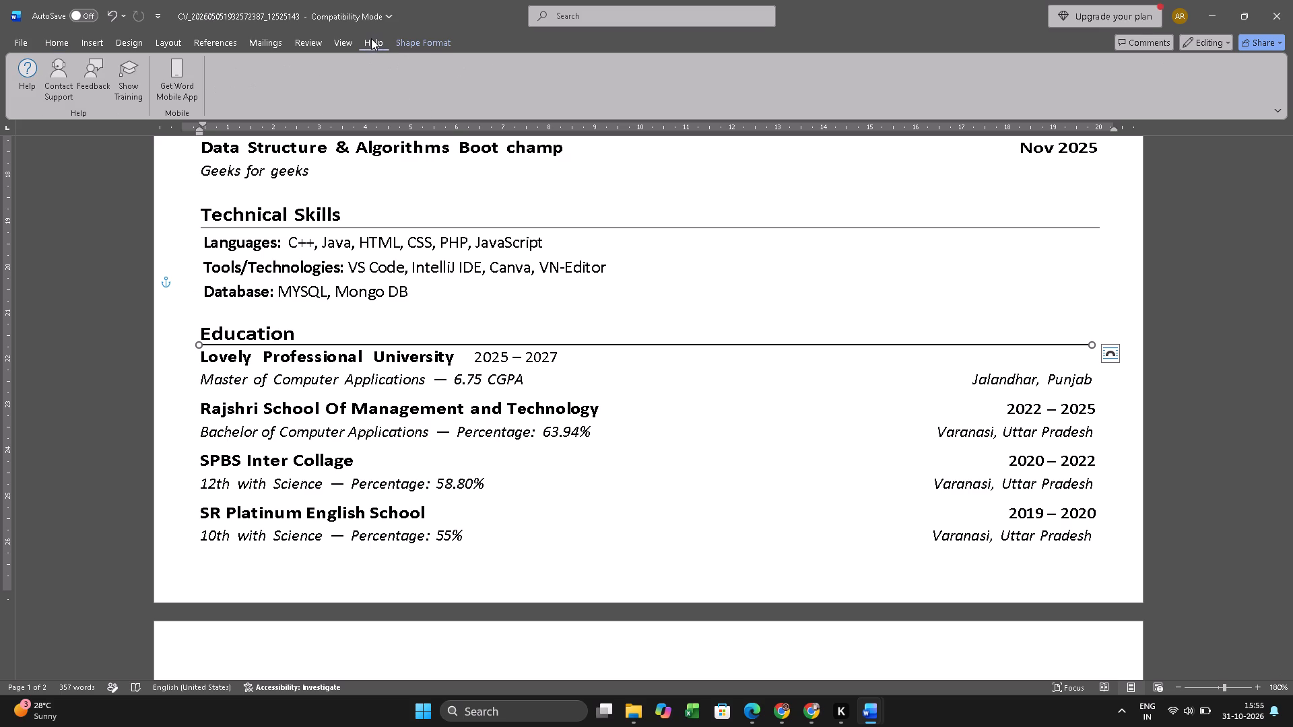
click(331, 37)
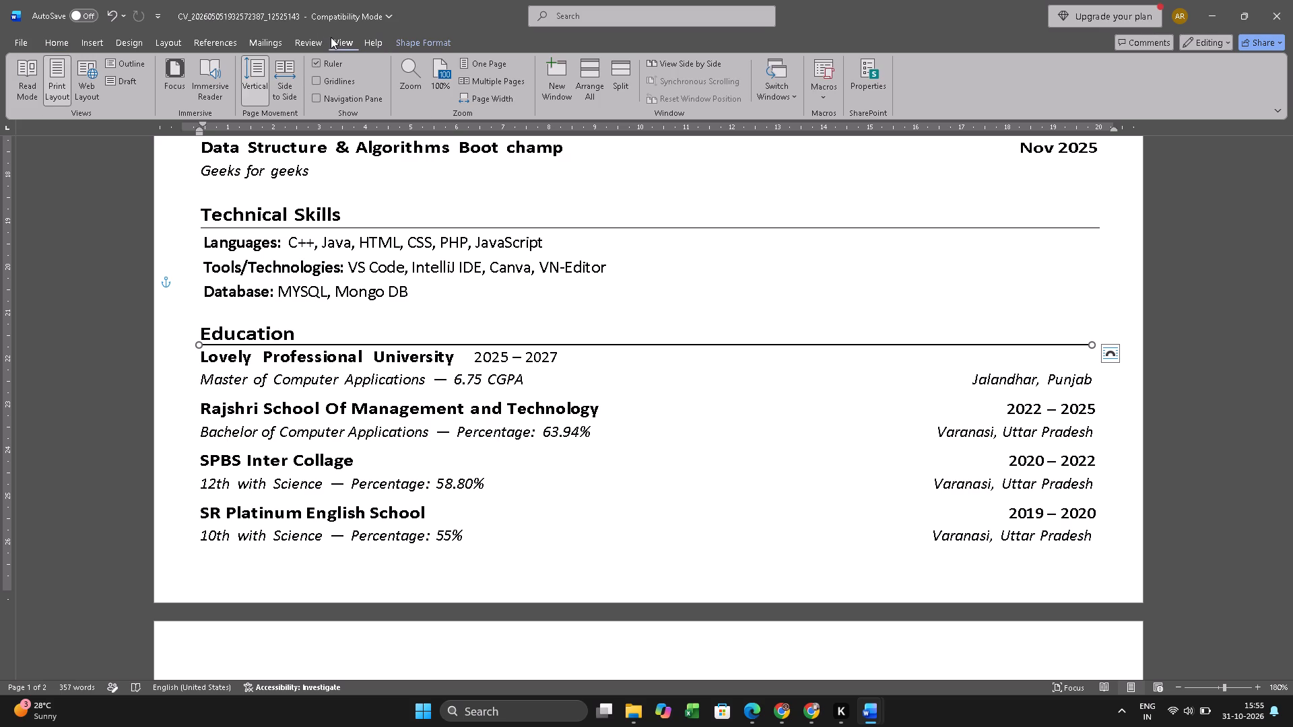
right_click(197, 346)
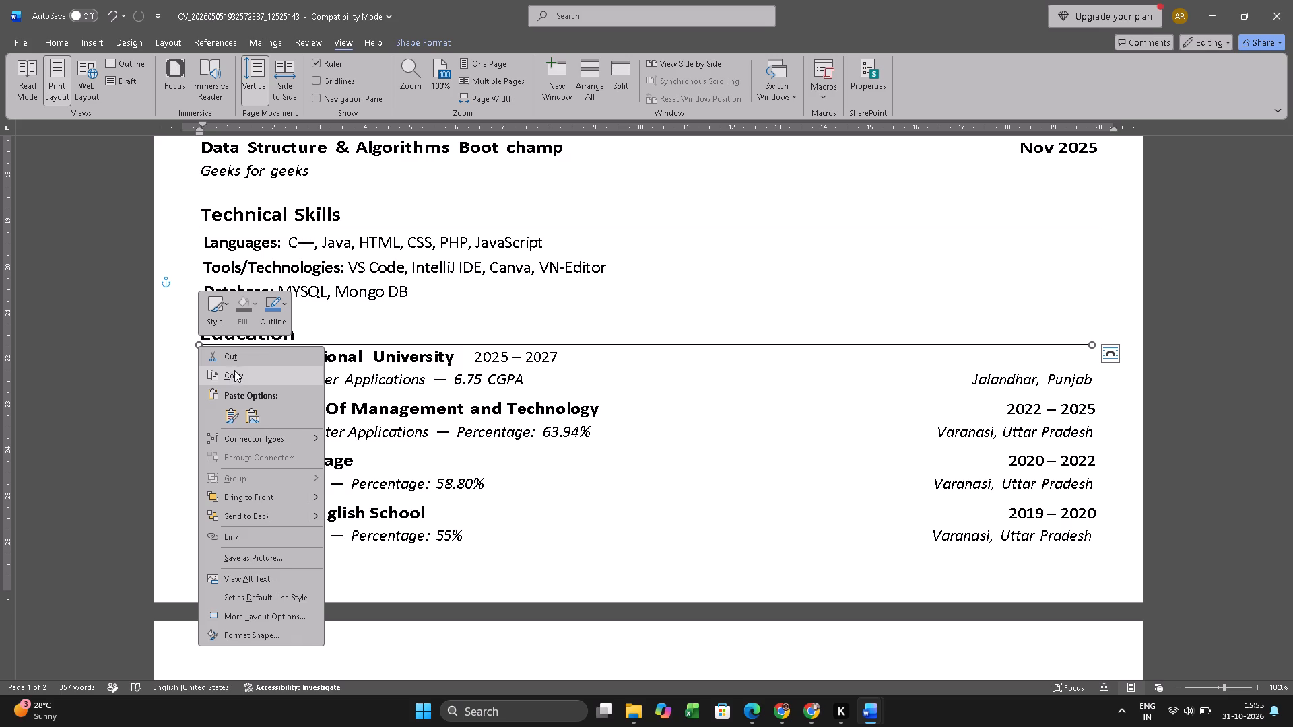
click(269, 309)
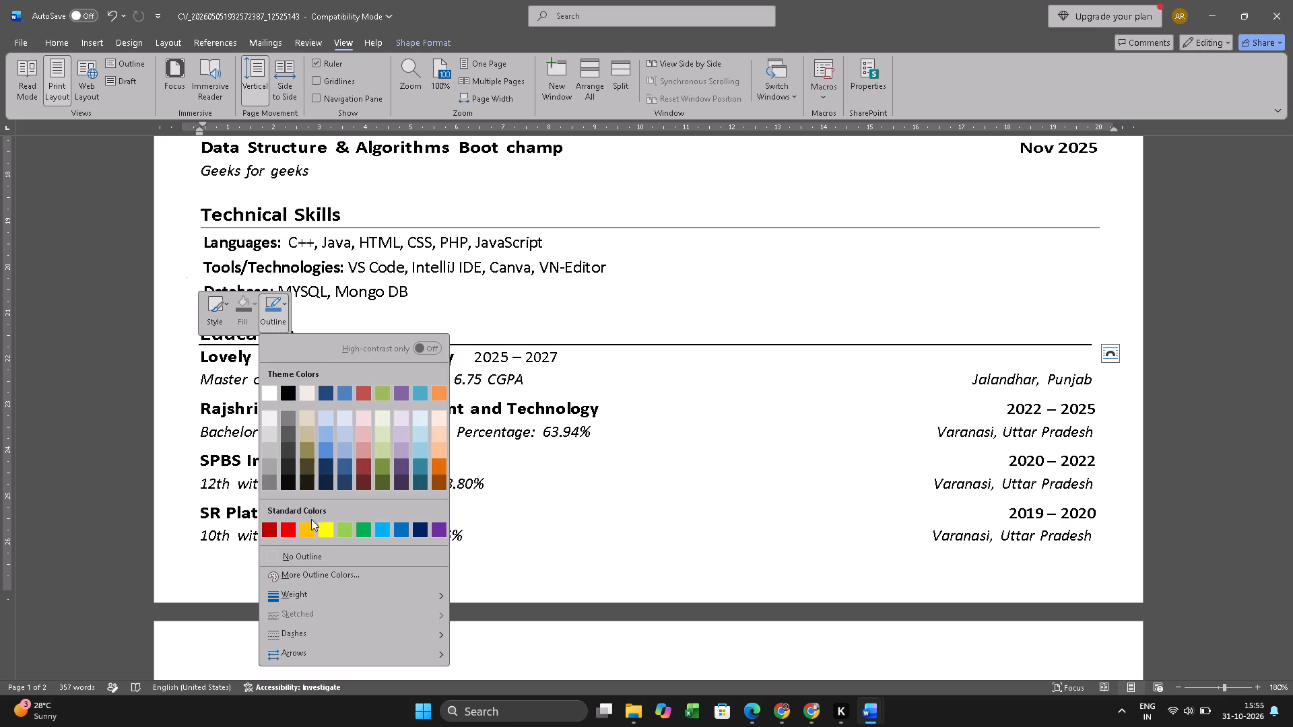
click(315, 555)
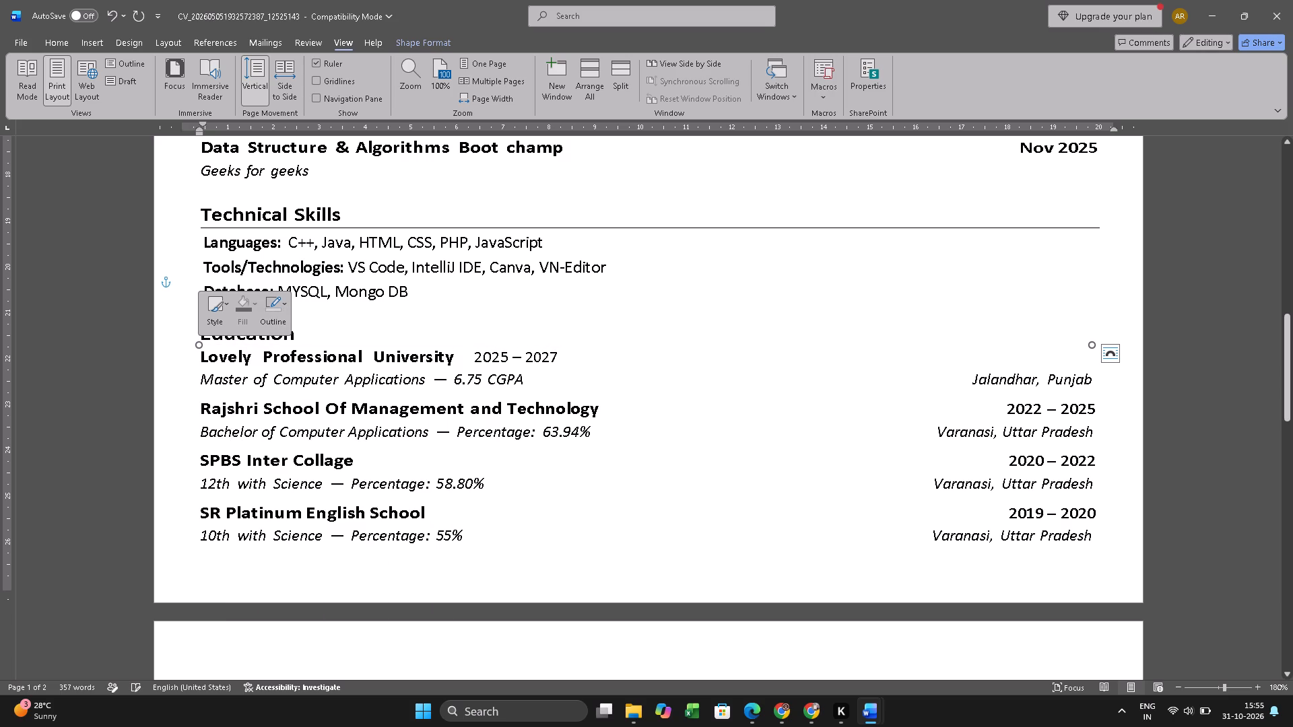
Check which formatting options are available for the divider line under the Technical Skills heading.
triple_click(560, 227)
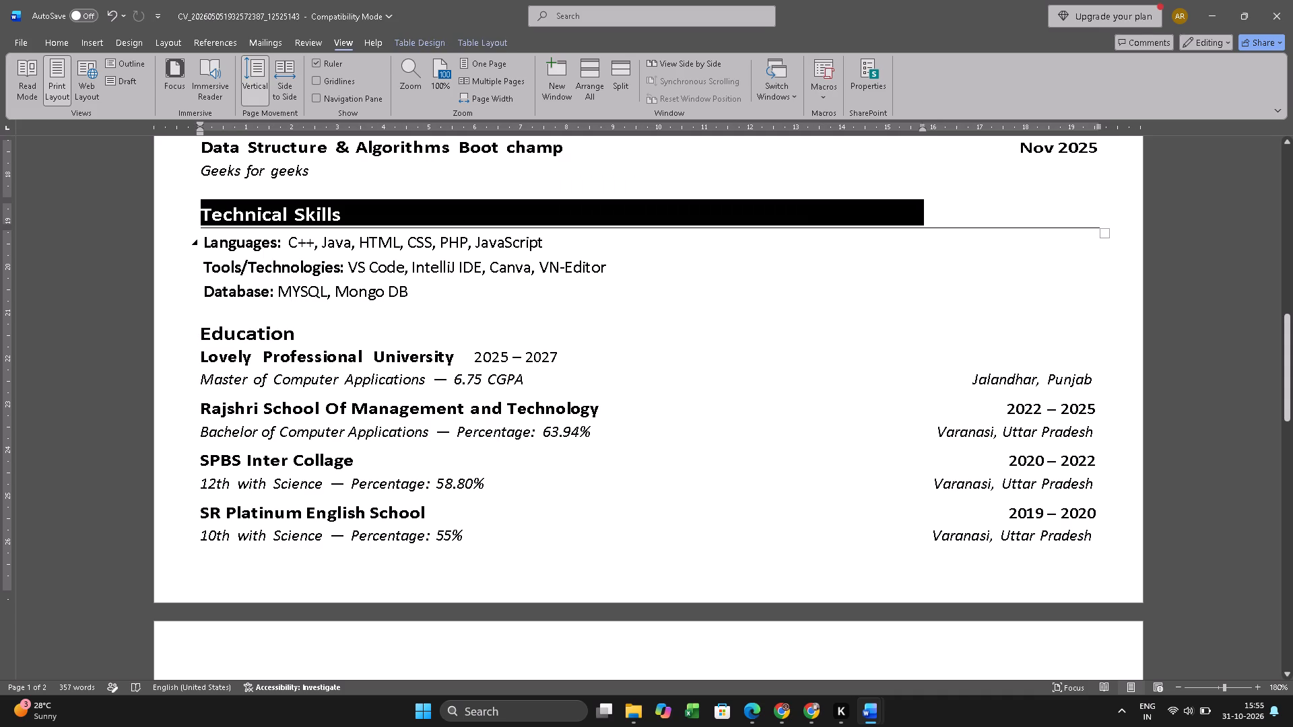
click(180, 233)
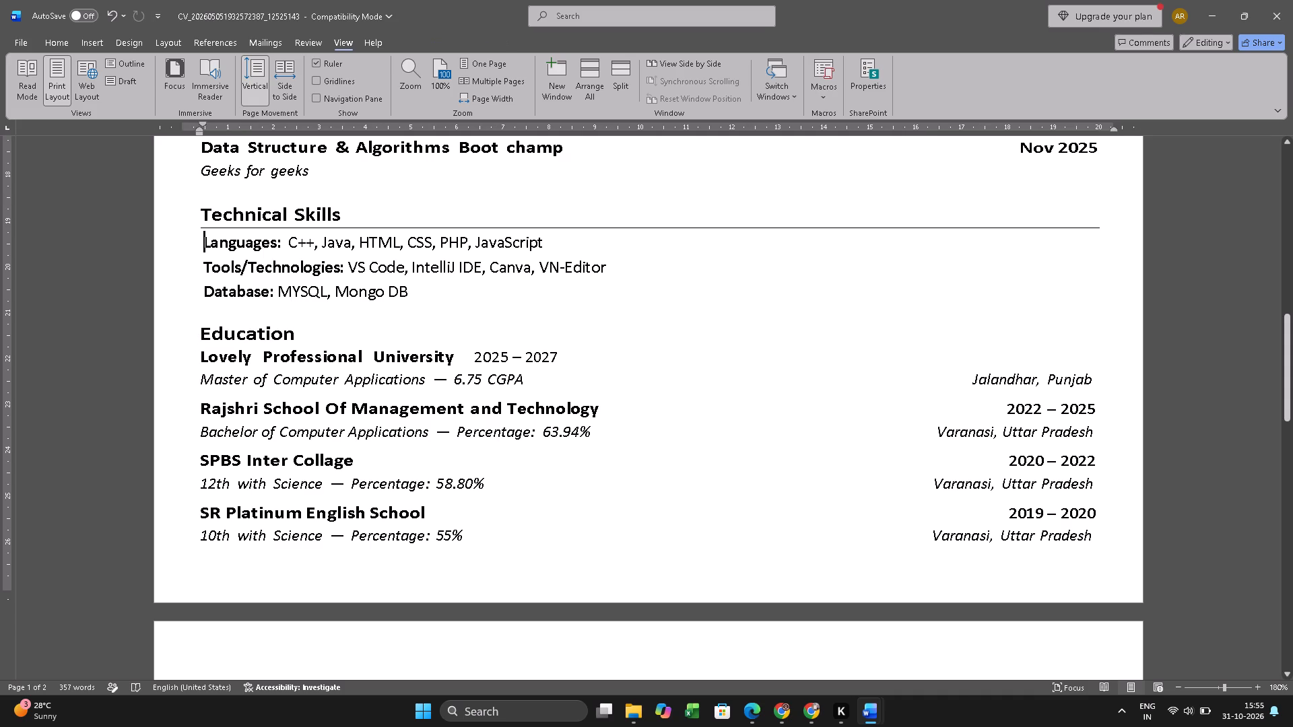
click(199, 228)
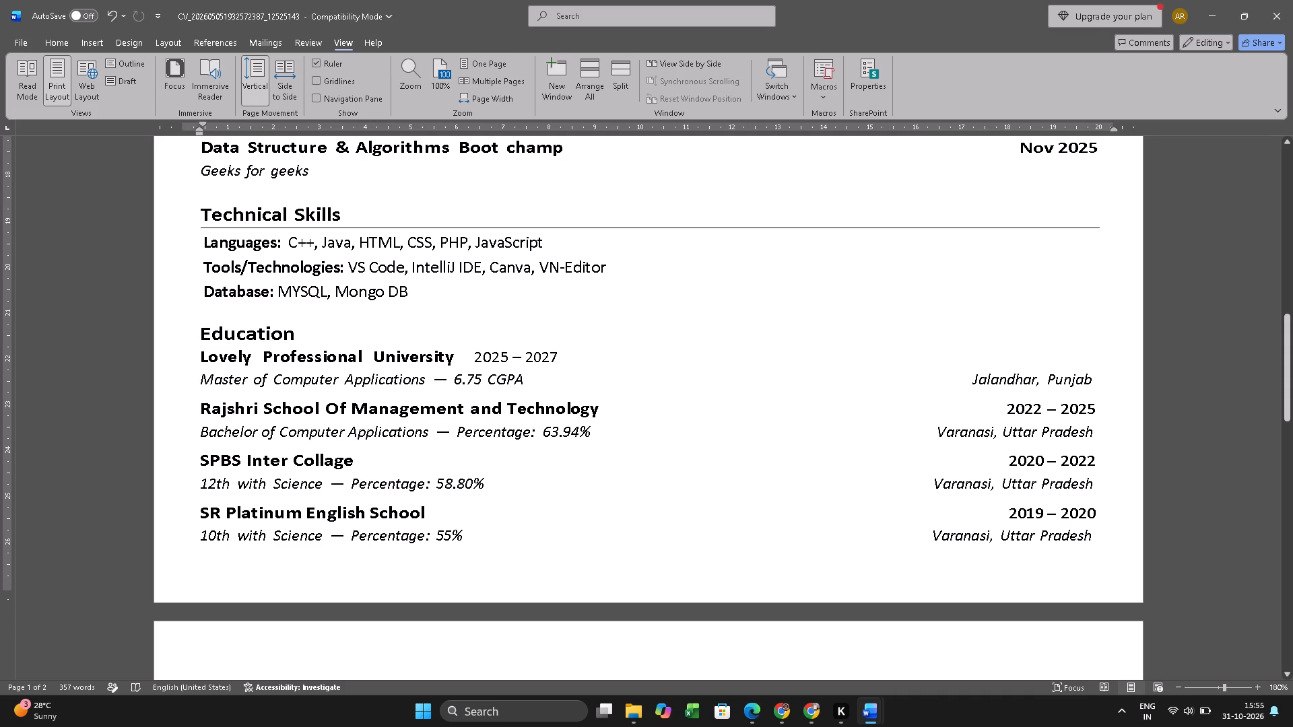
click(199, 228)
right_click(199, 228)
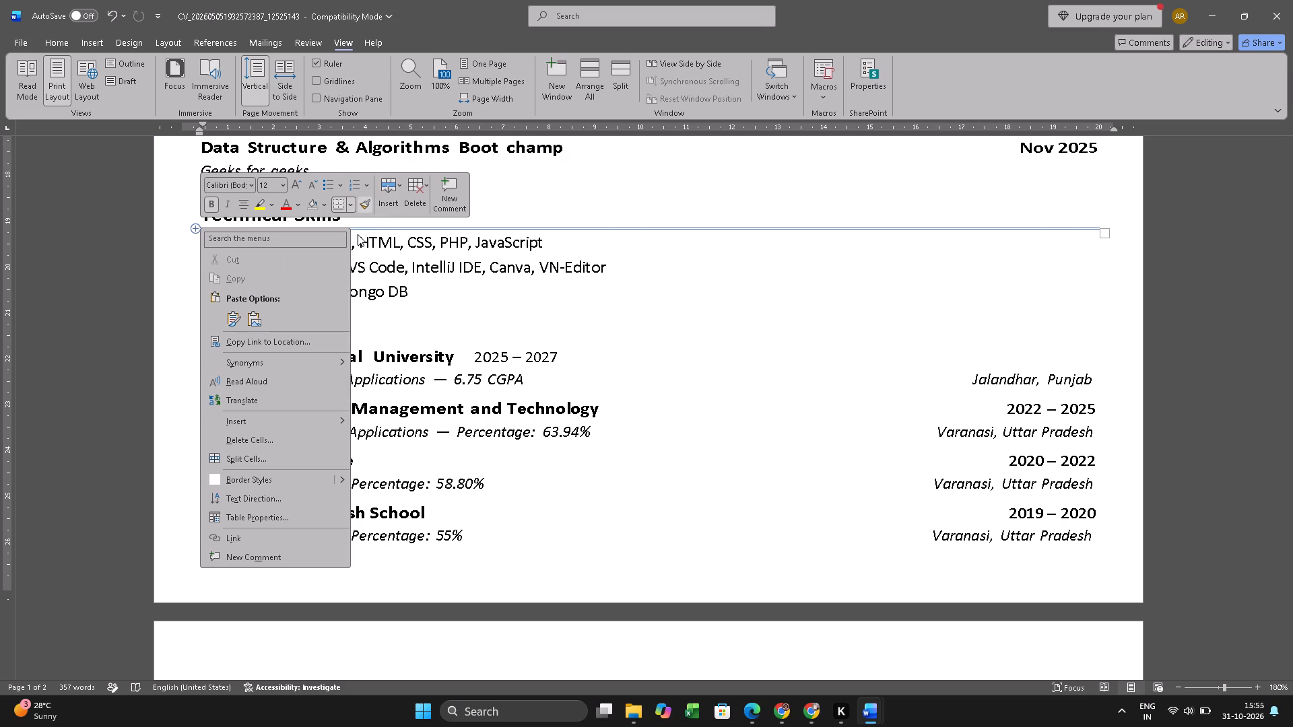
click(510, 335)
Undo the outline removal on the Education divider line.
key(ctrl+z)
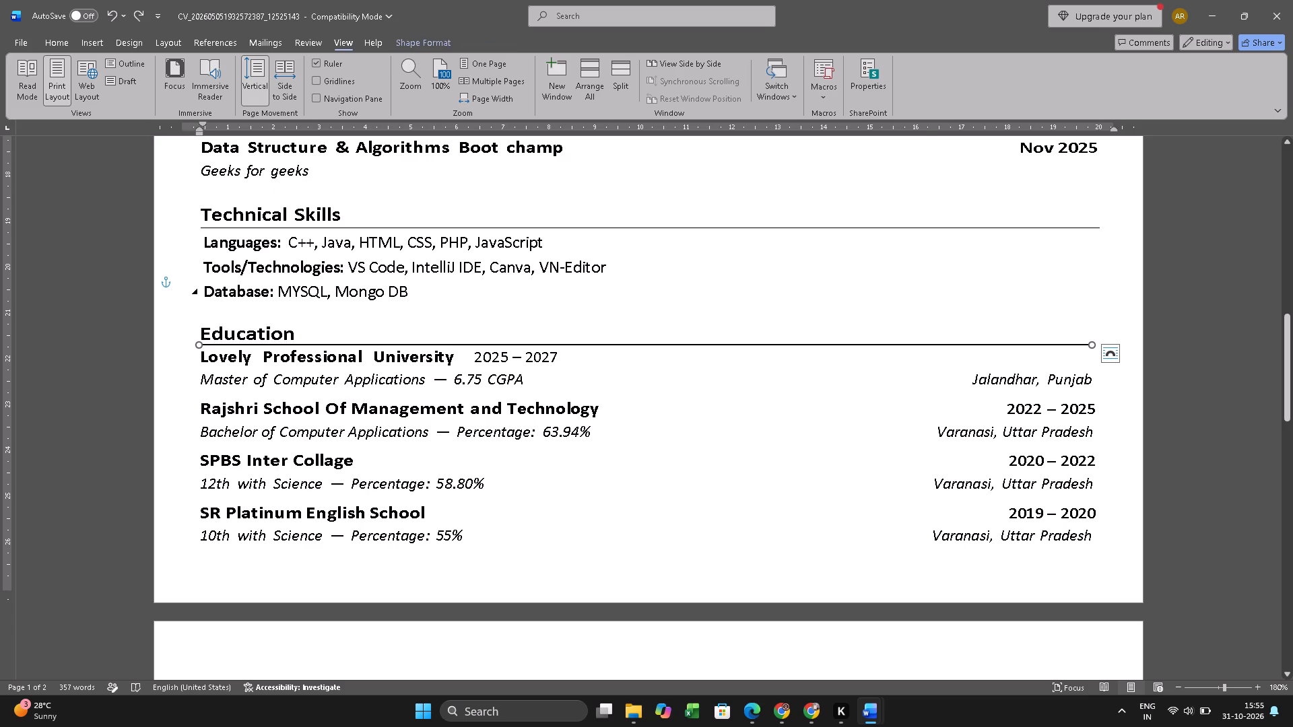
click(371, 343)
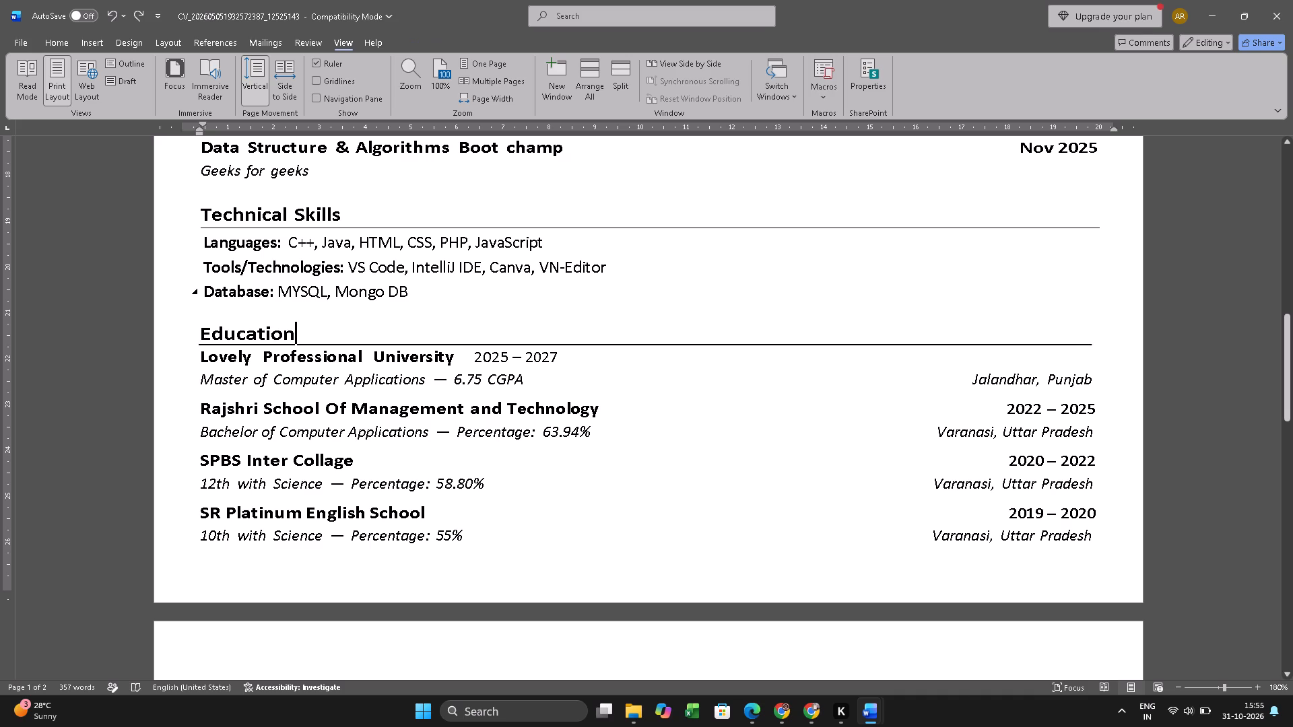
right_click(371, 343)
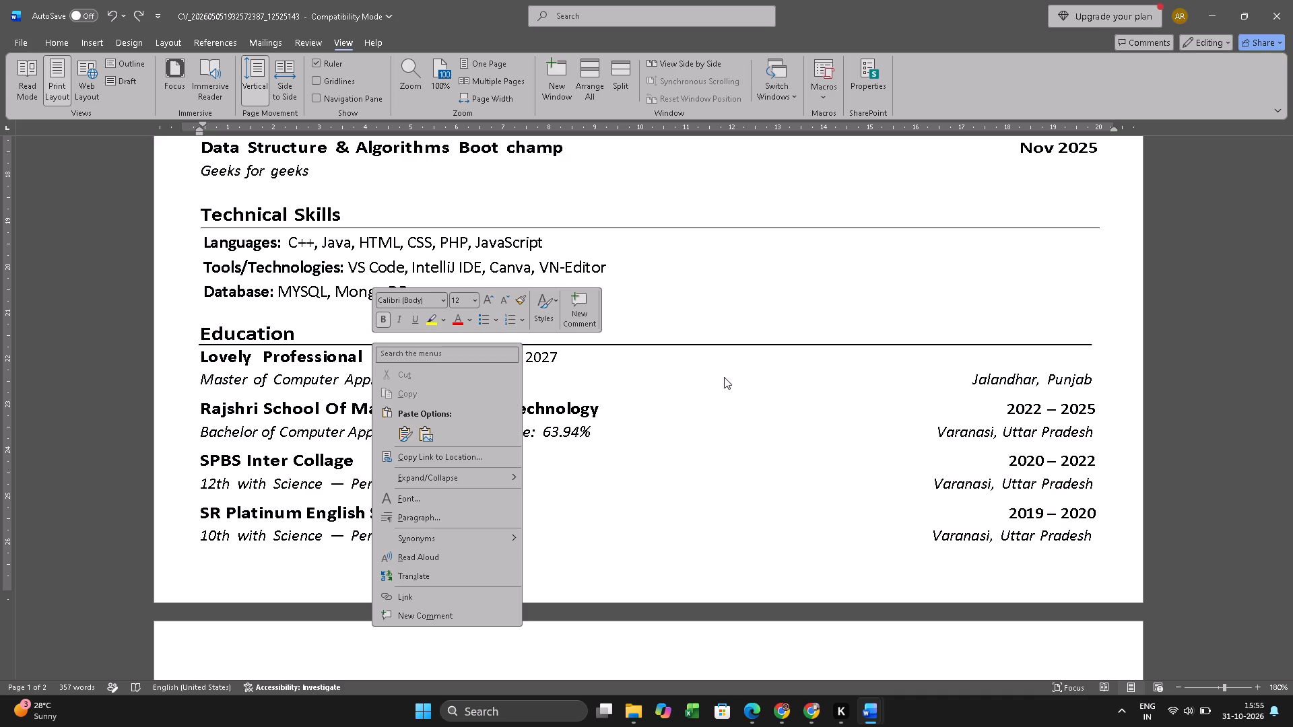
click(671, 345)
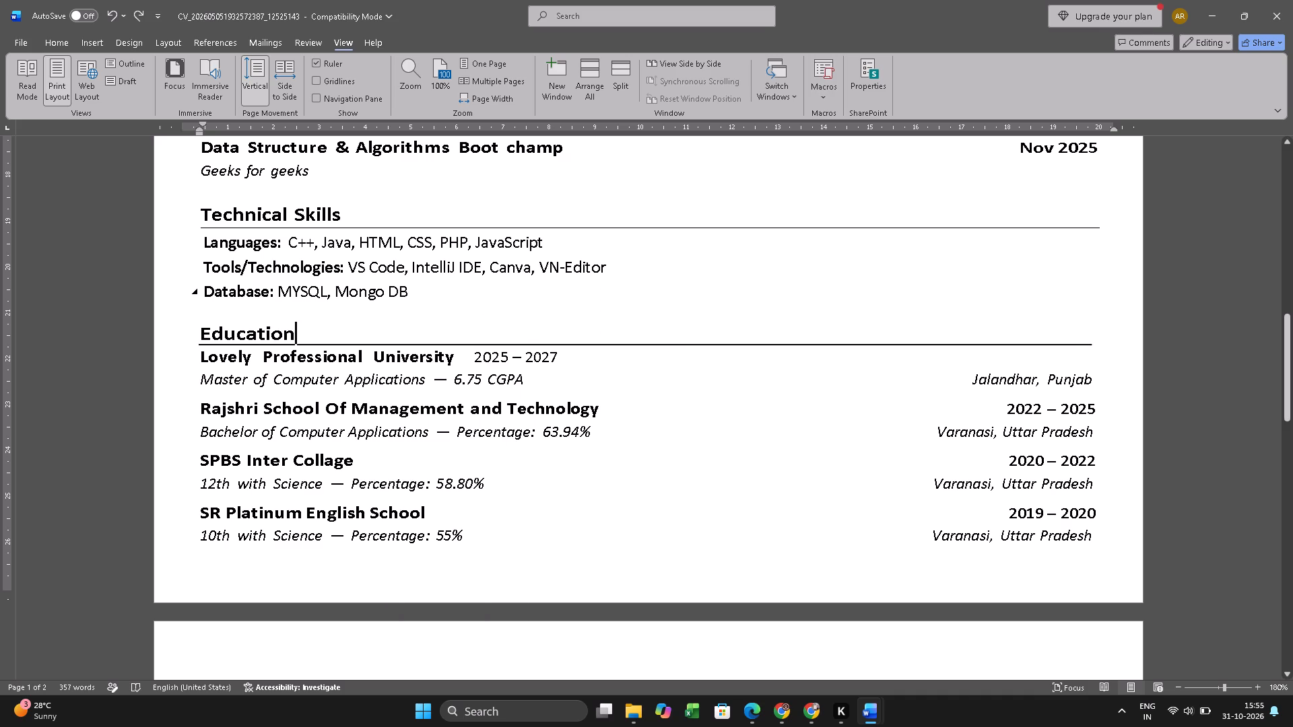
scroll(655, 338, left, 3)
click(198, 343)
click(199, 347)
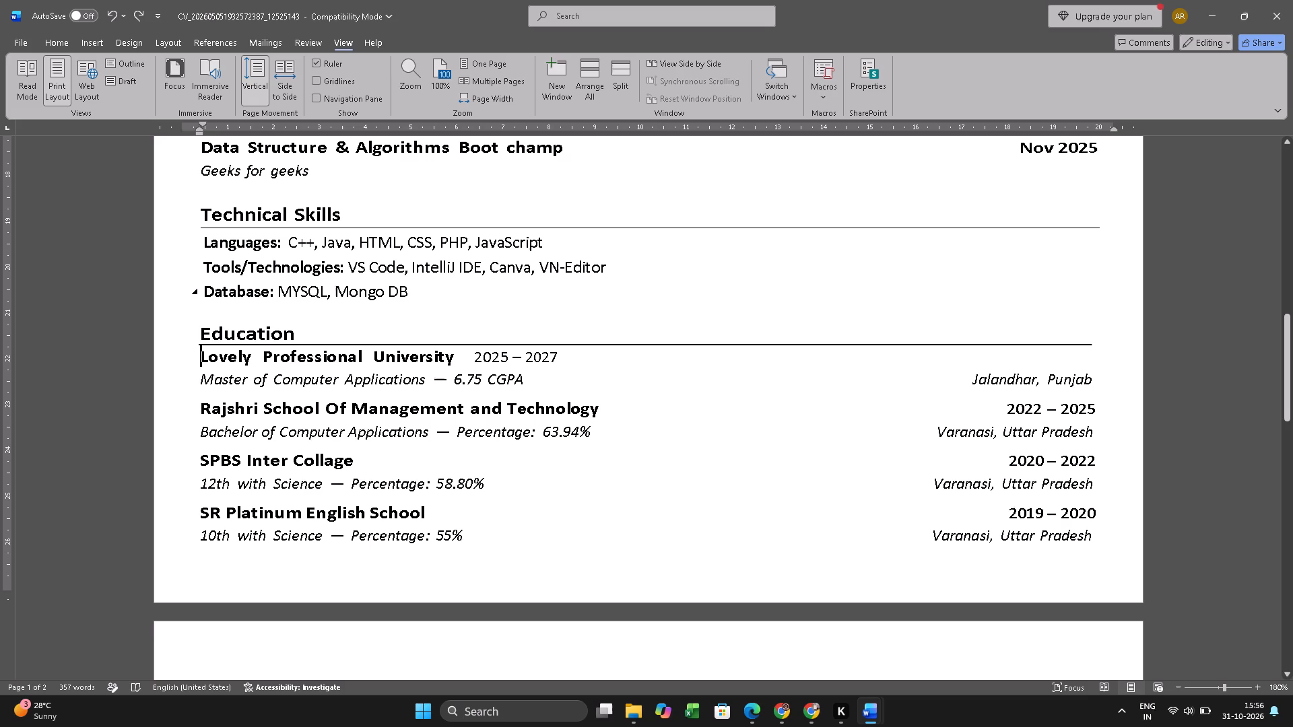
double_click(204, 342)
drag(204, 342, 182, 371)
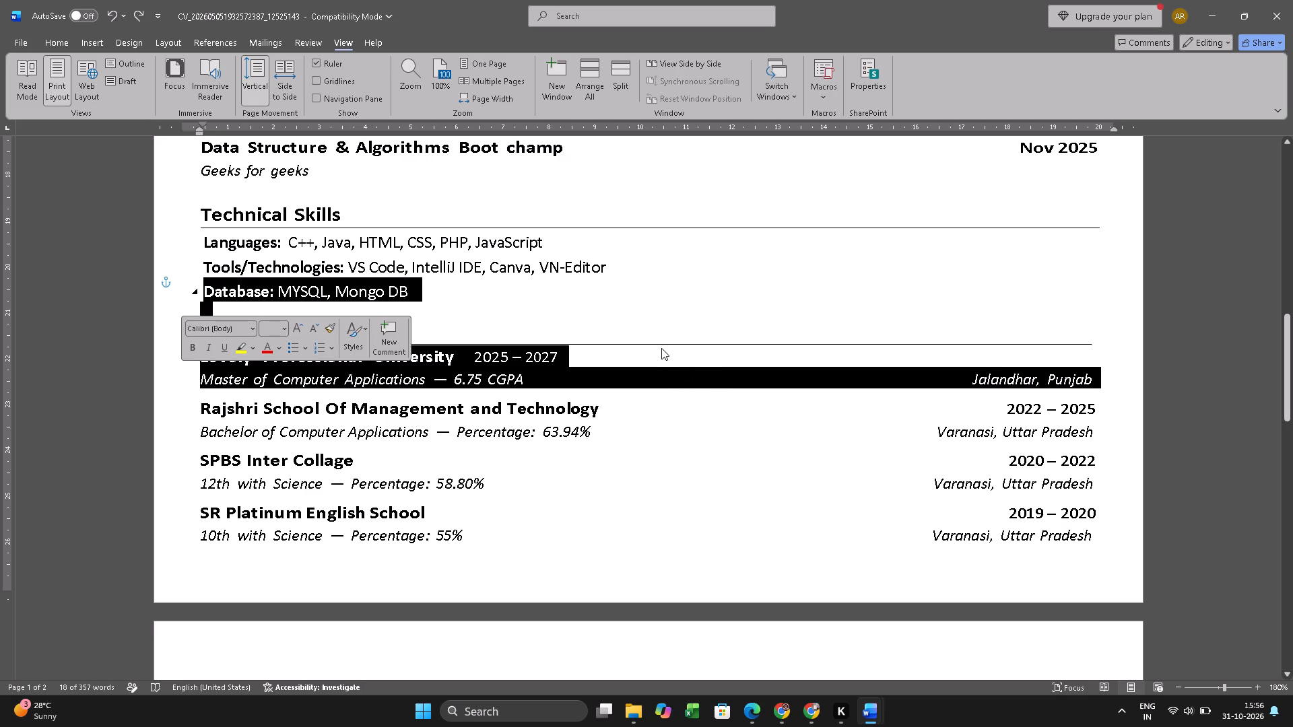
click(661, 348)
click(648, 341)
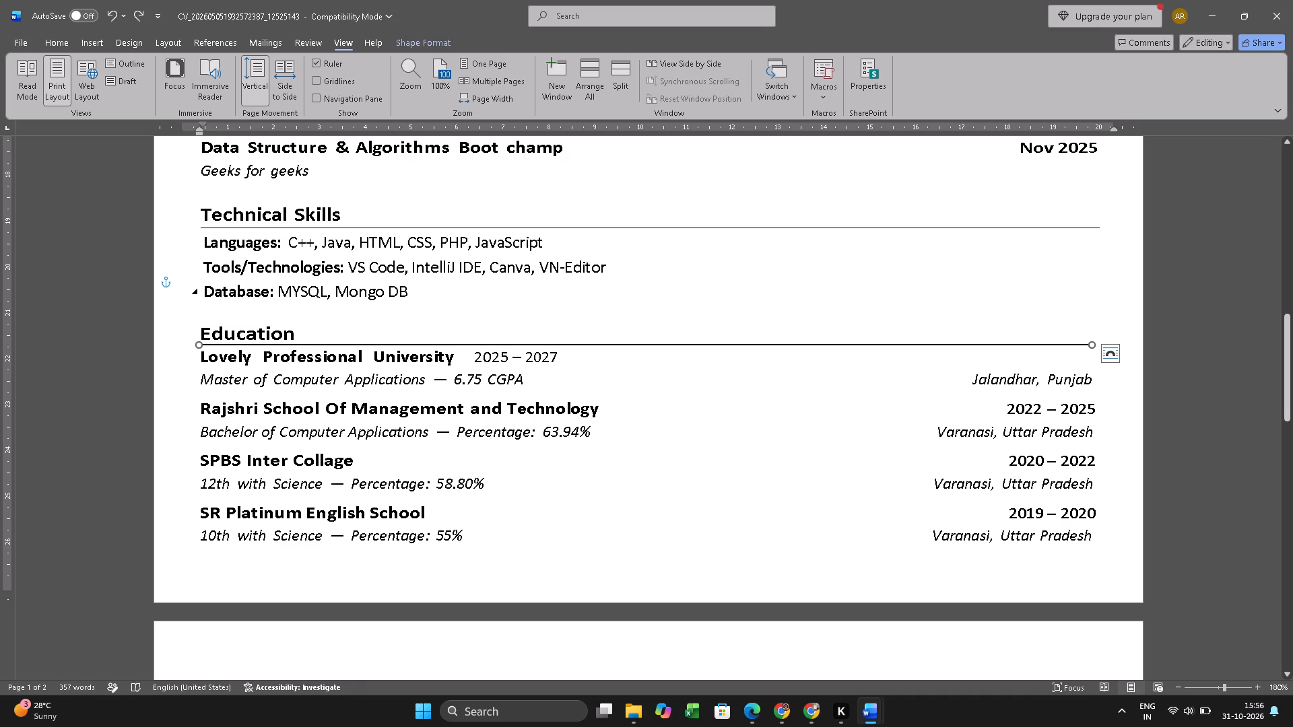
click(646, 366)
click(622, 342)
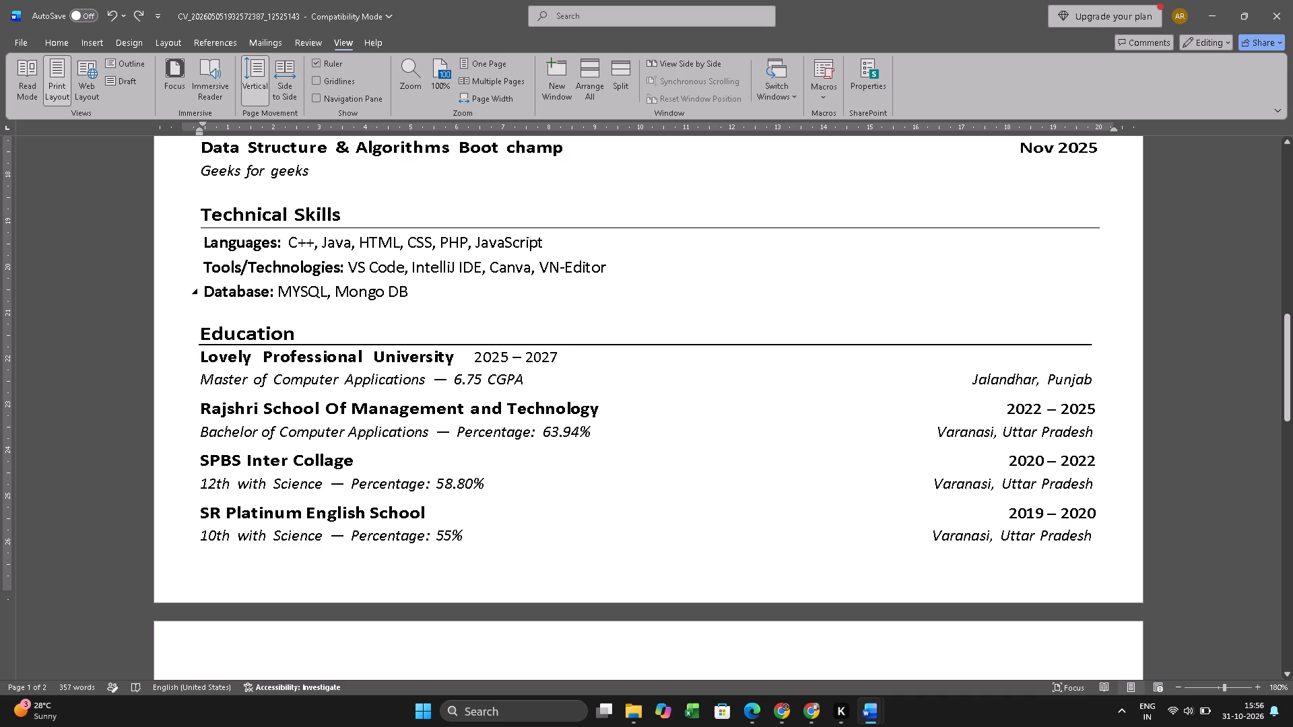
Set the outline weight of the divider line under the Education heading to ¼ pt.
click(618, 345)
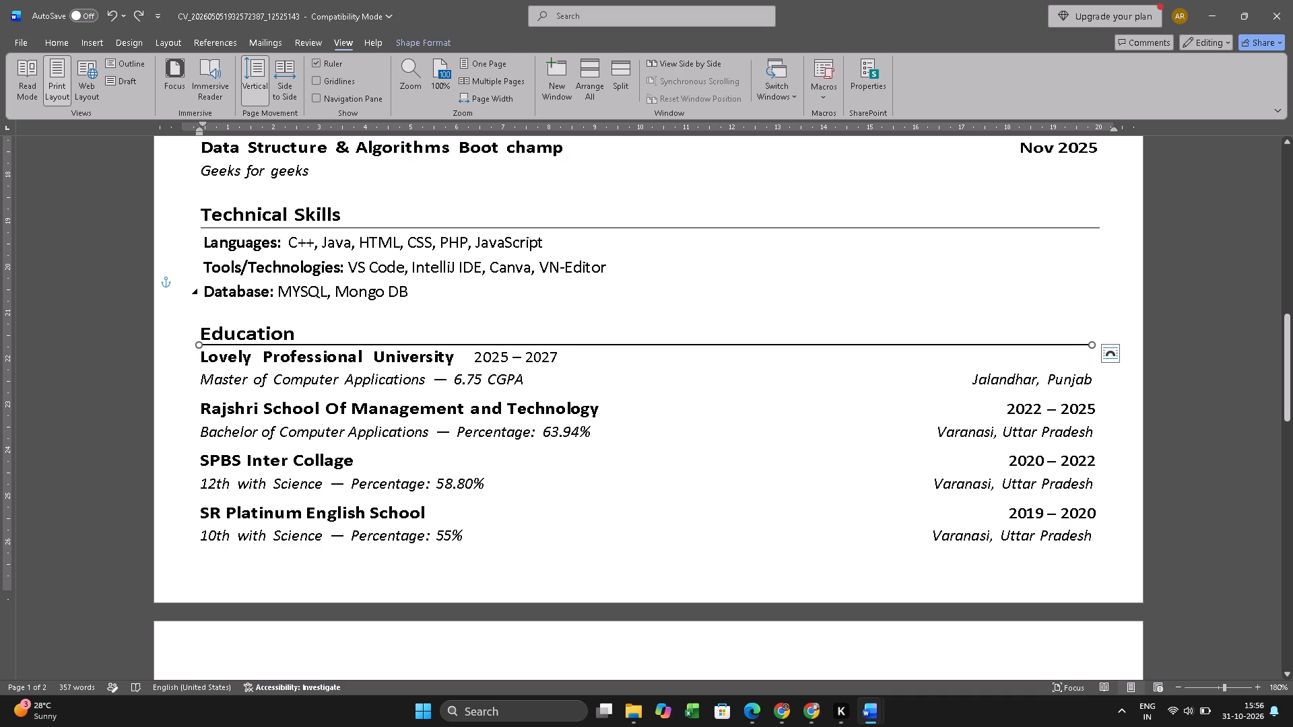
right_click(618, 345)
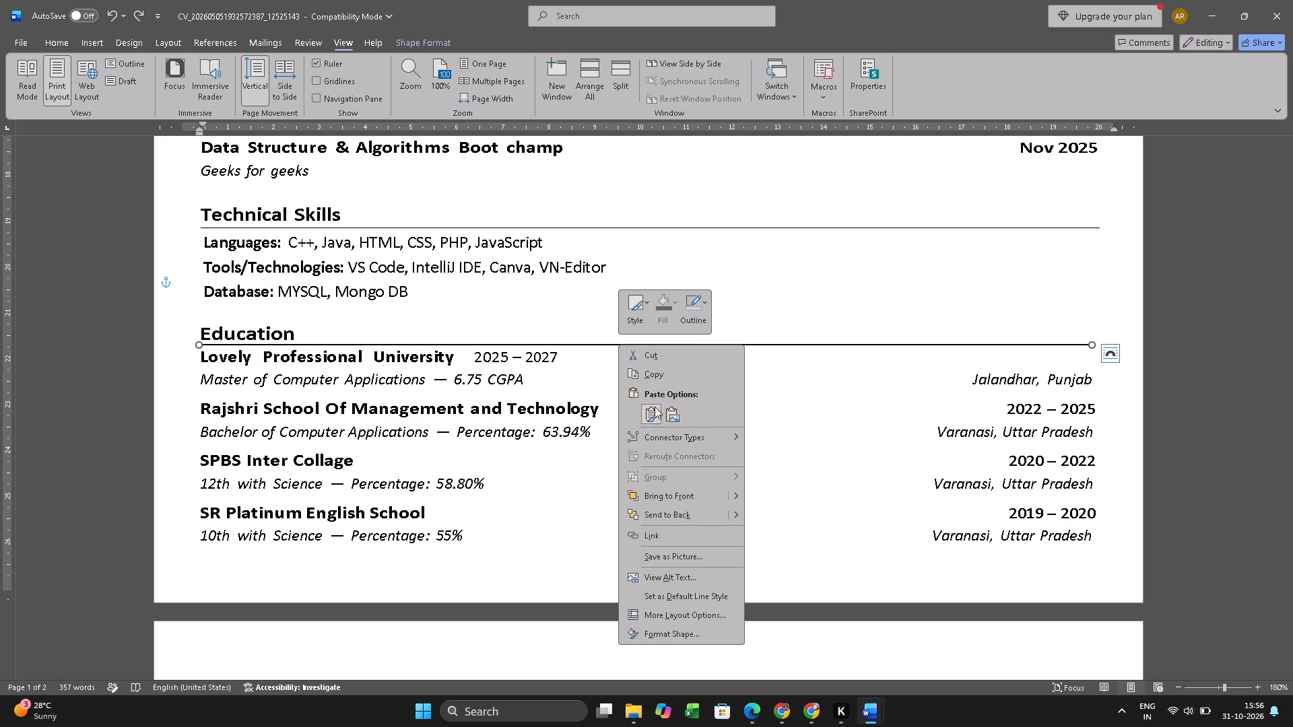
click(705, 308)
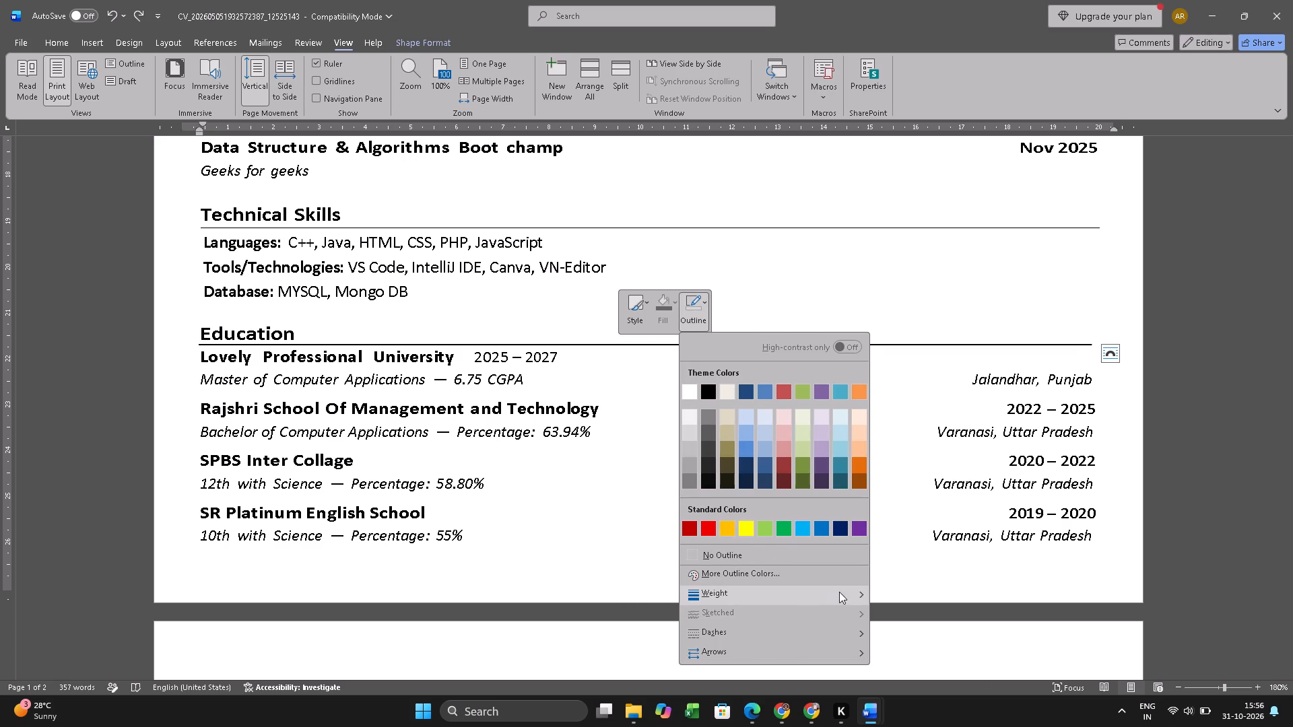
click(857, 595)
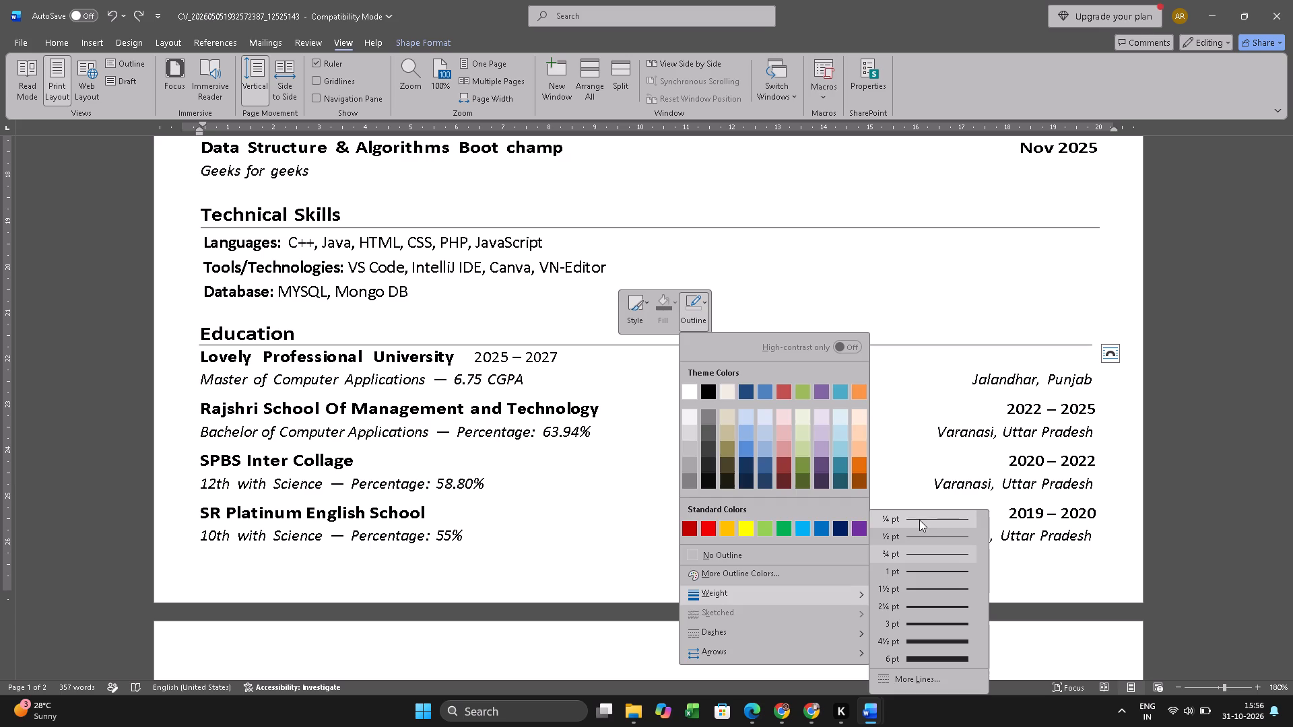
click(919, 520)
click(838, 412)
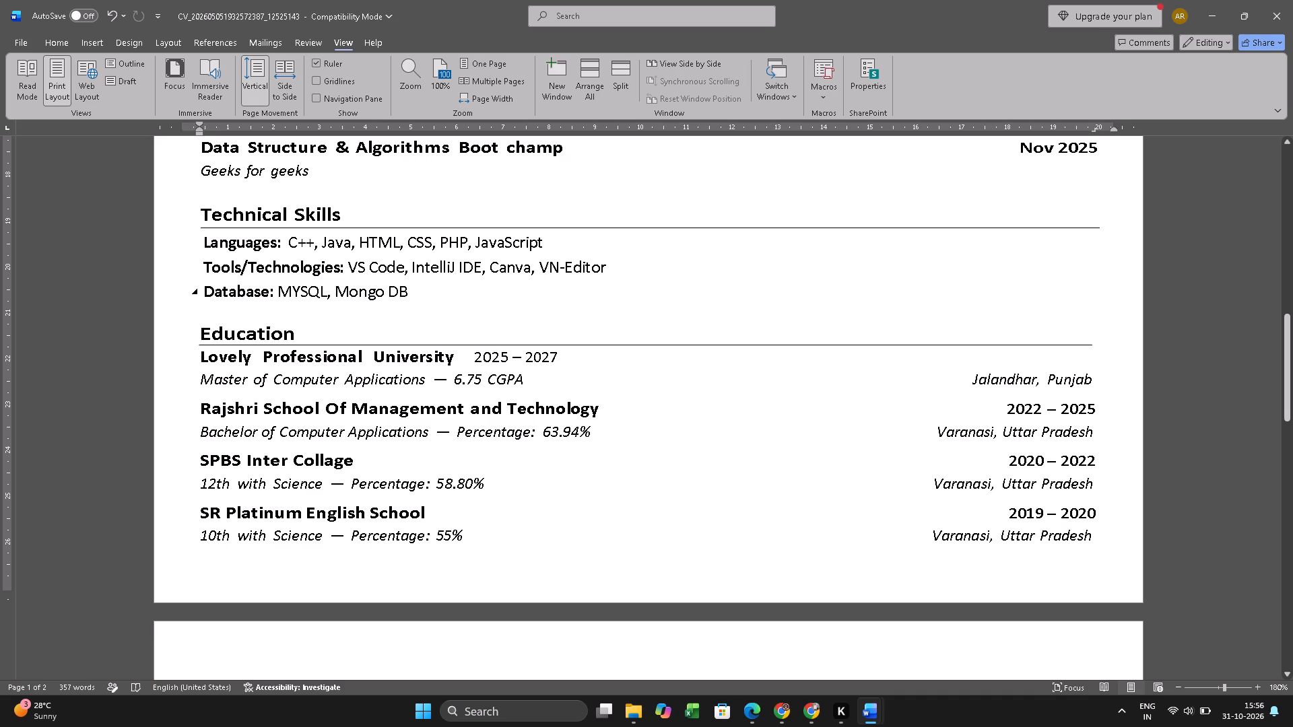
Insert a line break before the Lovely Professional University entry to separate it from the Education divider line.
click(192, 351)
key(shift+Return)
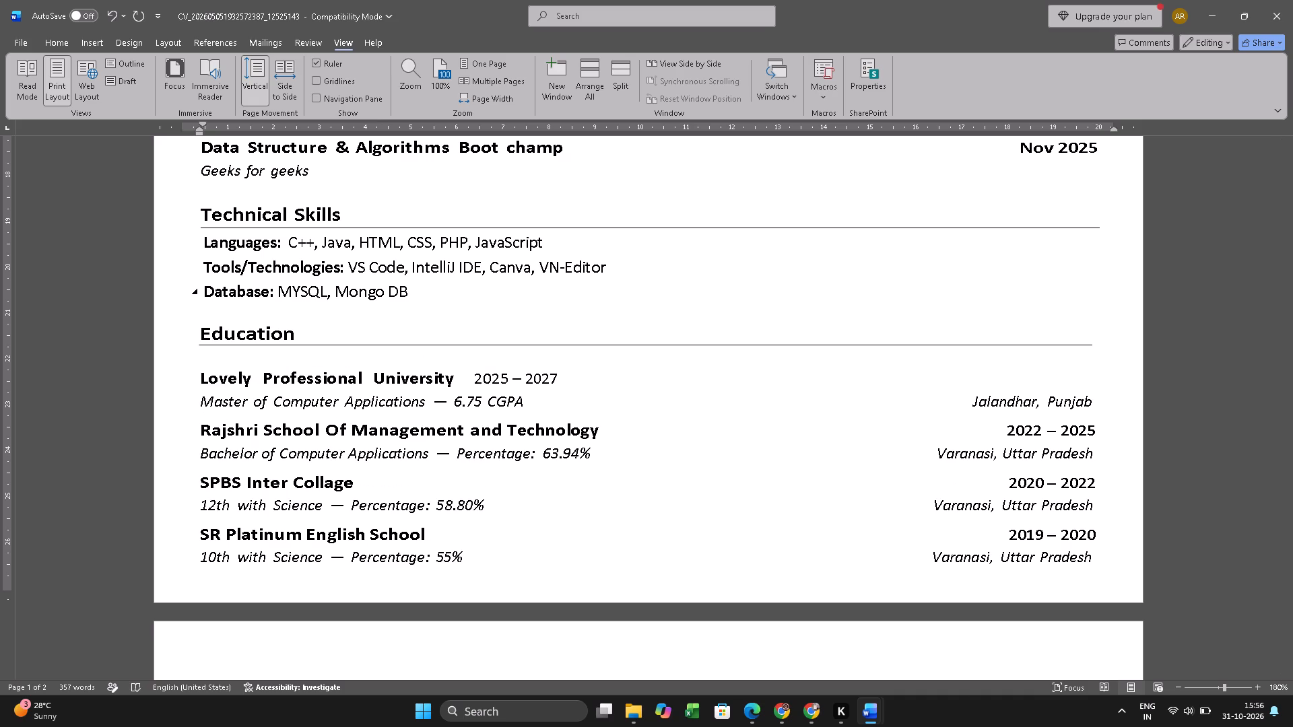
Undo the line break inserted before the Lovely Professional University entry.
key(ctrl+z)
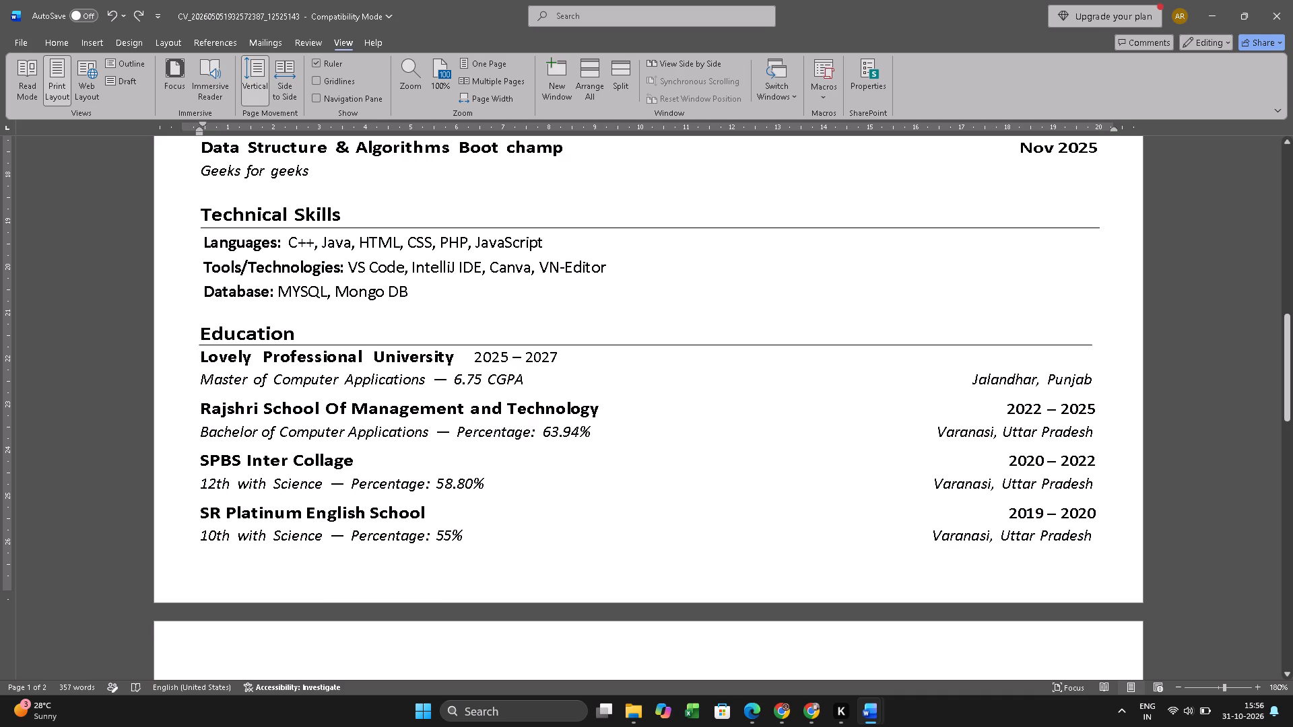
Shift the 2025 – 2027 date of the Lovely Professional University entry across to line up with the other Education dates.
click(475, 357)
key(space)
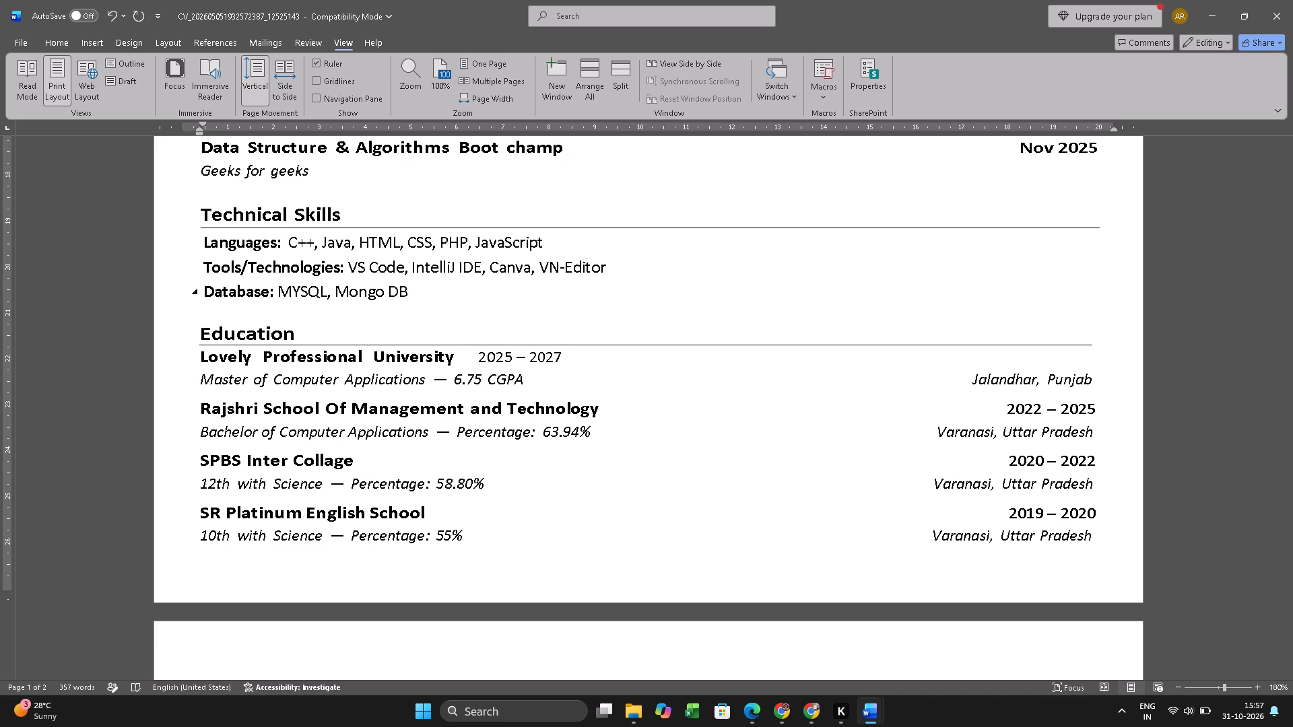
key(BackSpace)
key(Tab)
key(Tab)
key(Tab)
key(Tab)
key(Tab)
key(Tab)
key(Tab)
key(Tab)
key(Tab)
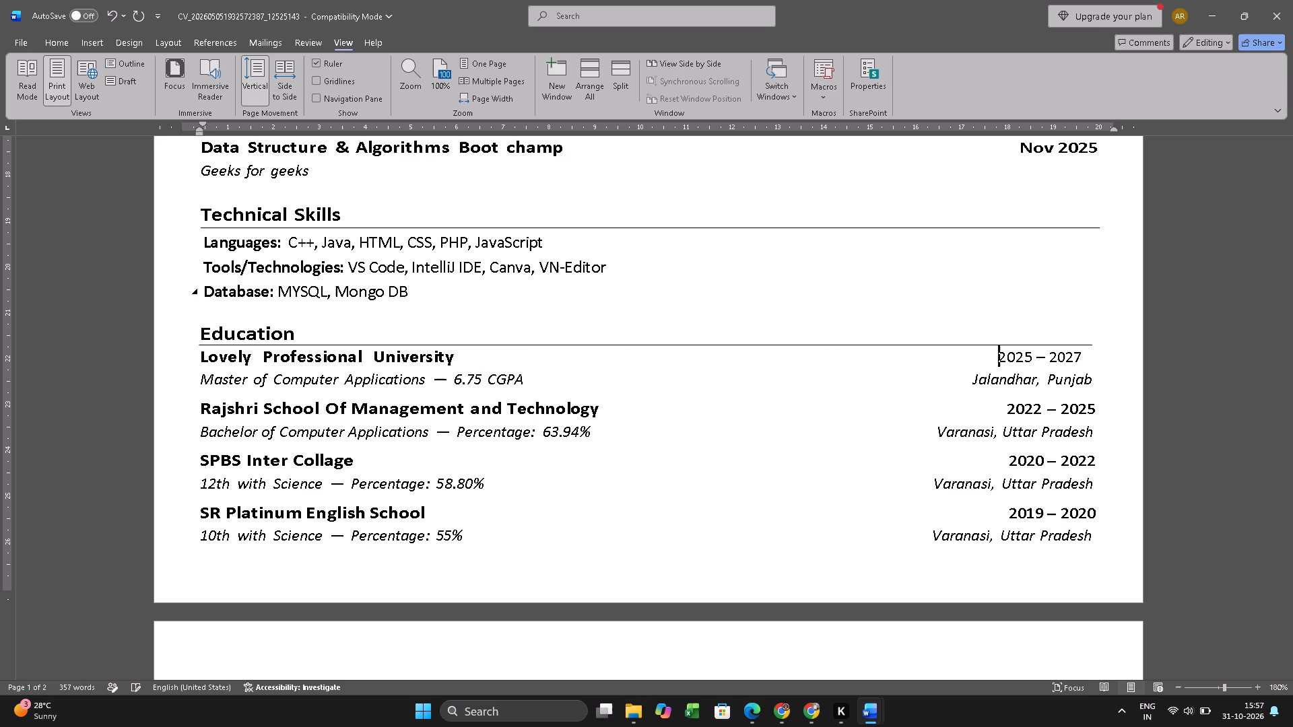
key(space)
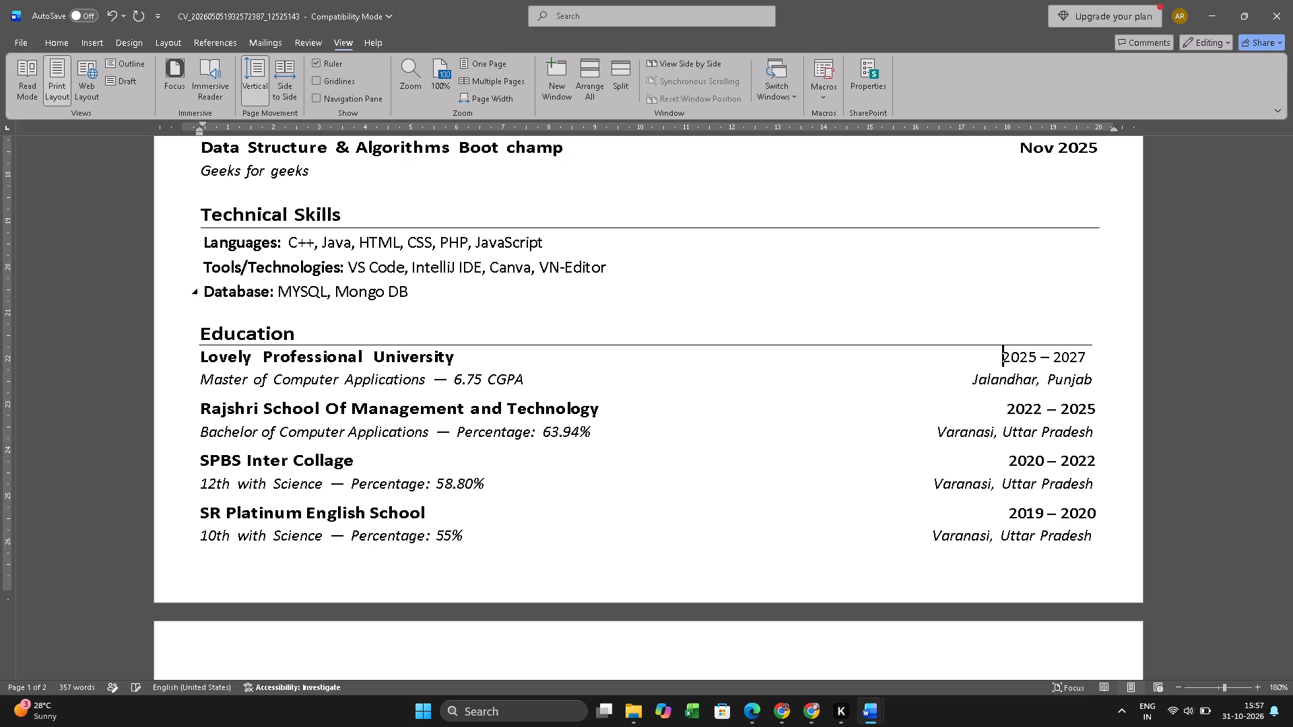
key(space)
key(space)
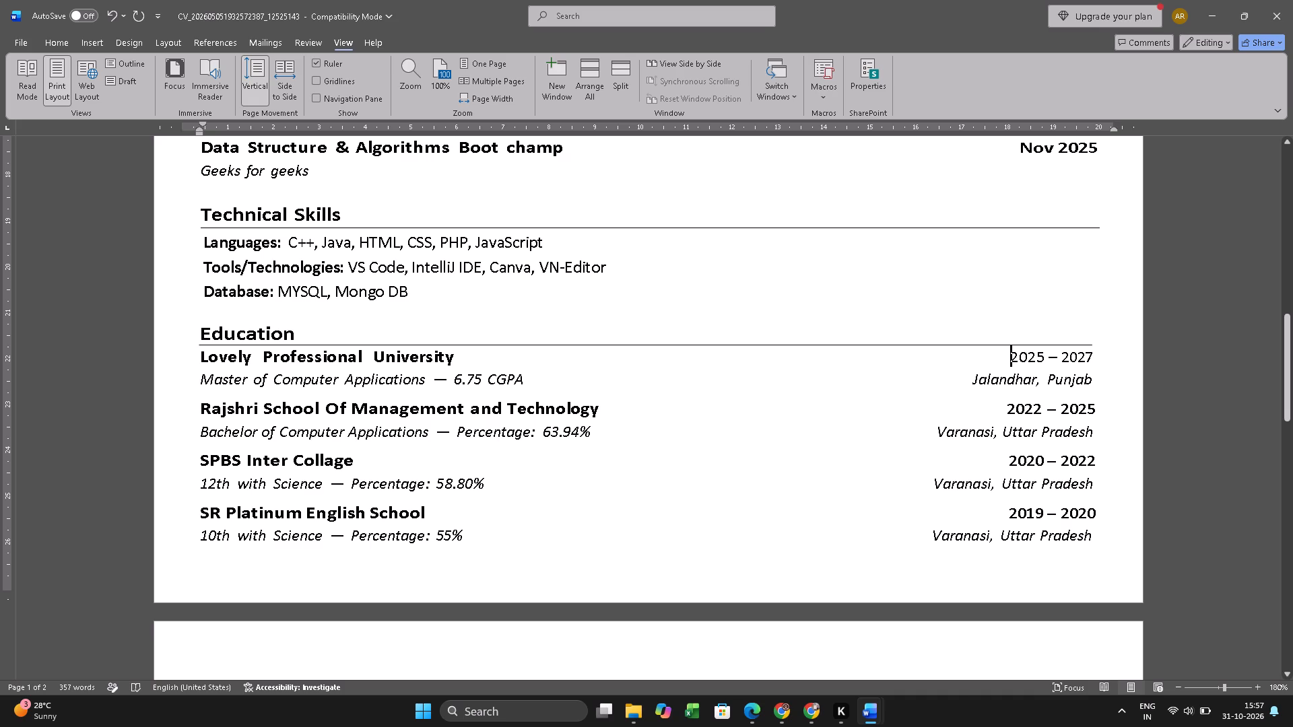
Make the 2025 – 2027 date of the Lovely Professional University entry bold.
key(ctrl+shift+Right)
key(ctrl+shift+Right)
key(ctrl+shift+Right)
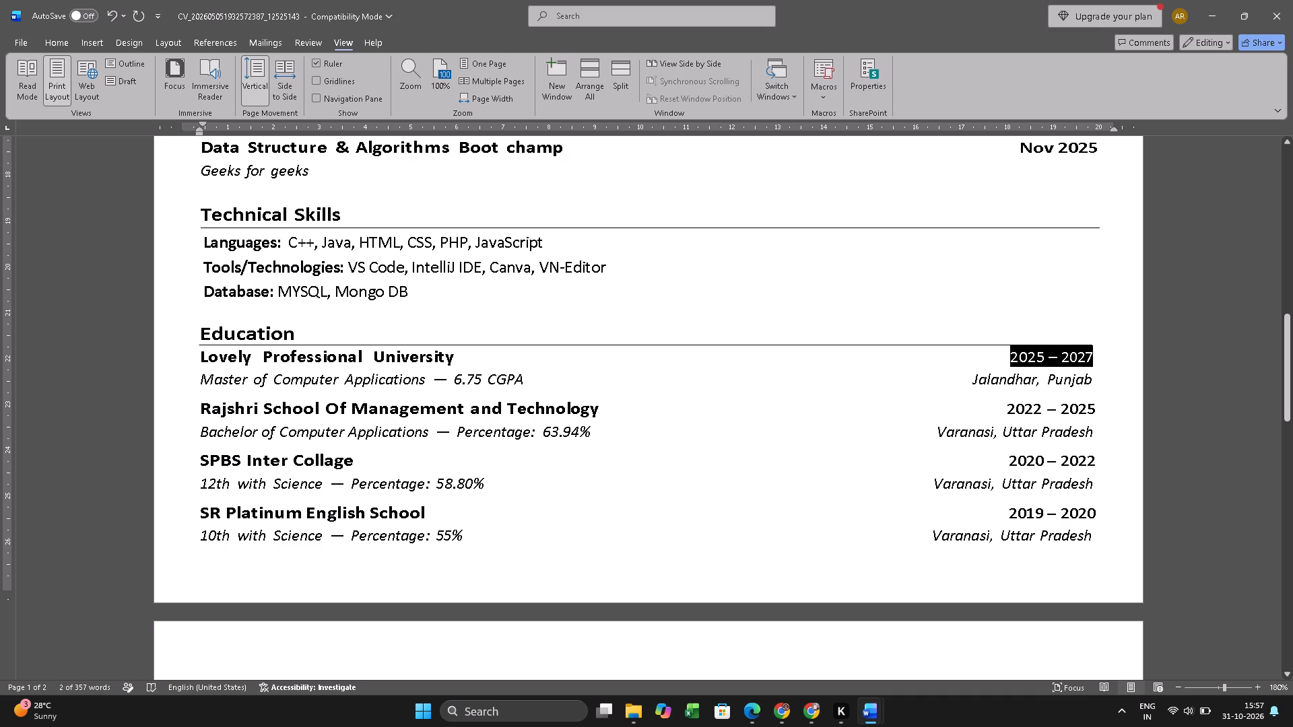
key(ctrl+b)
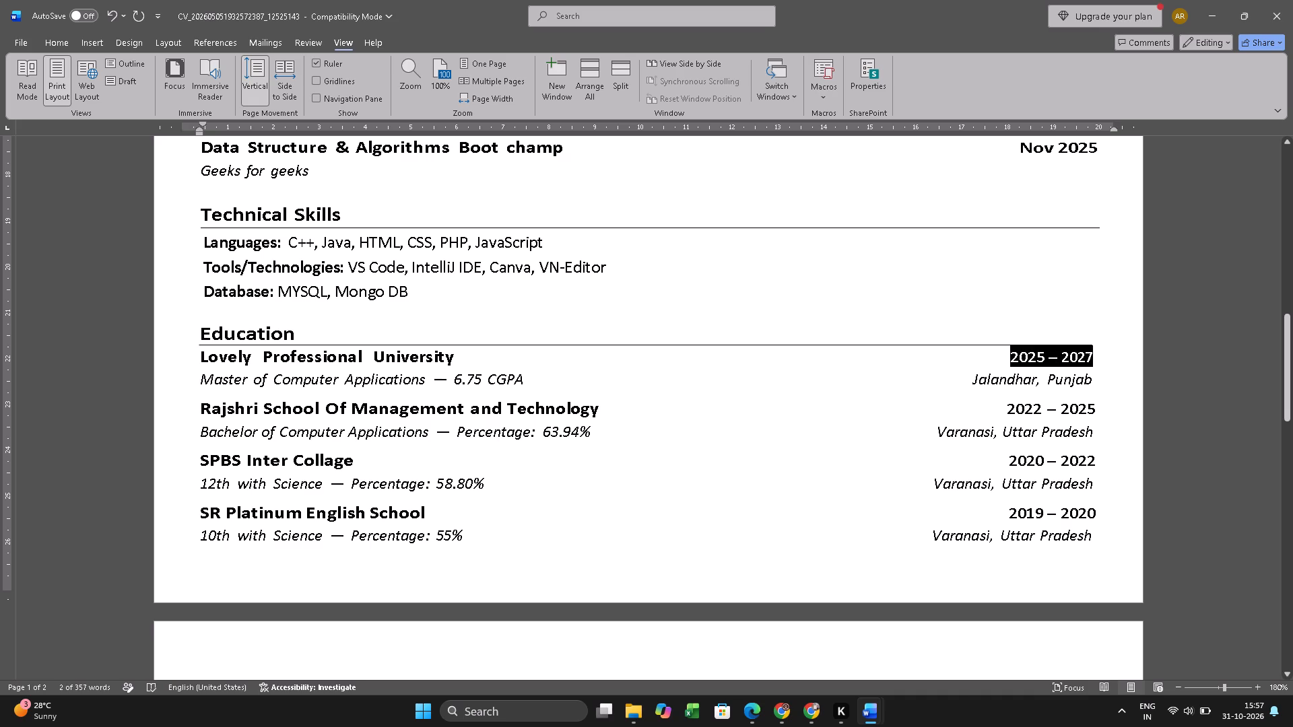
click(770, 448)
Look over the CV's sections once more and save the document under its existing name.
scroll(770, 448, down, 1)
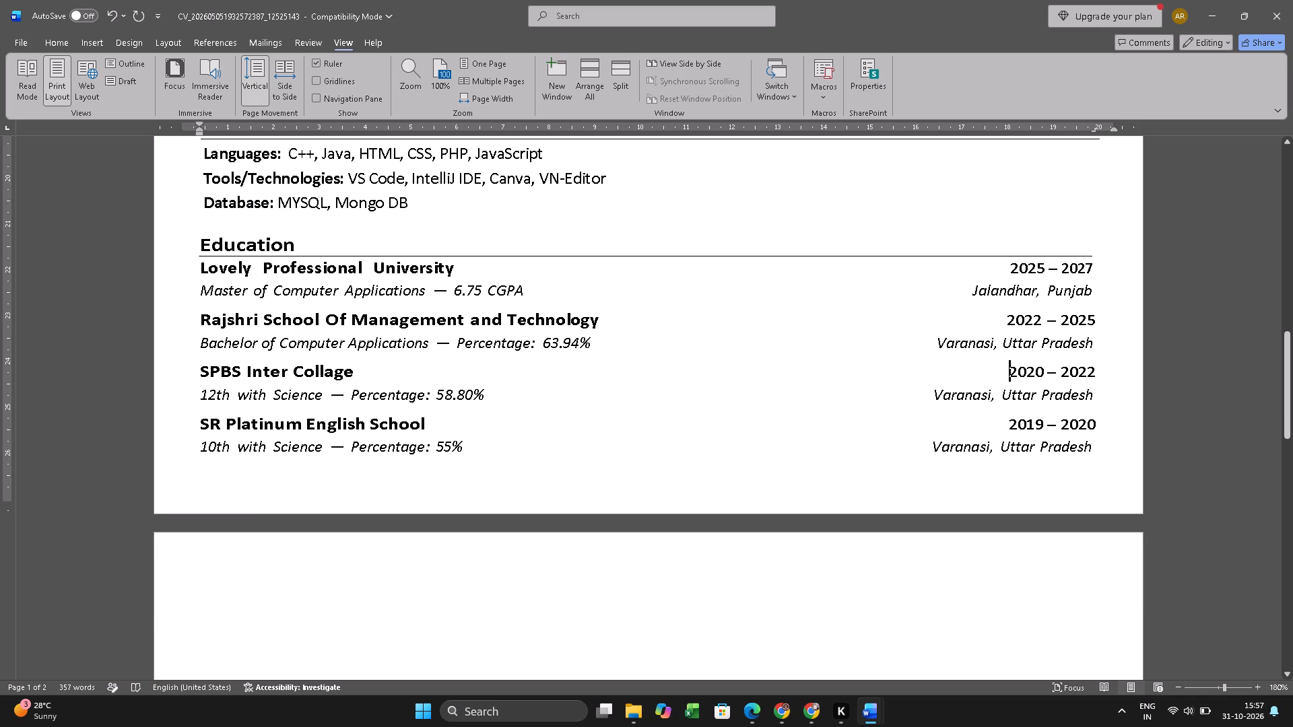
scroll(770, 448, down, 1)
scroll(770, 448, up, 1)
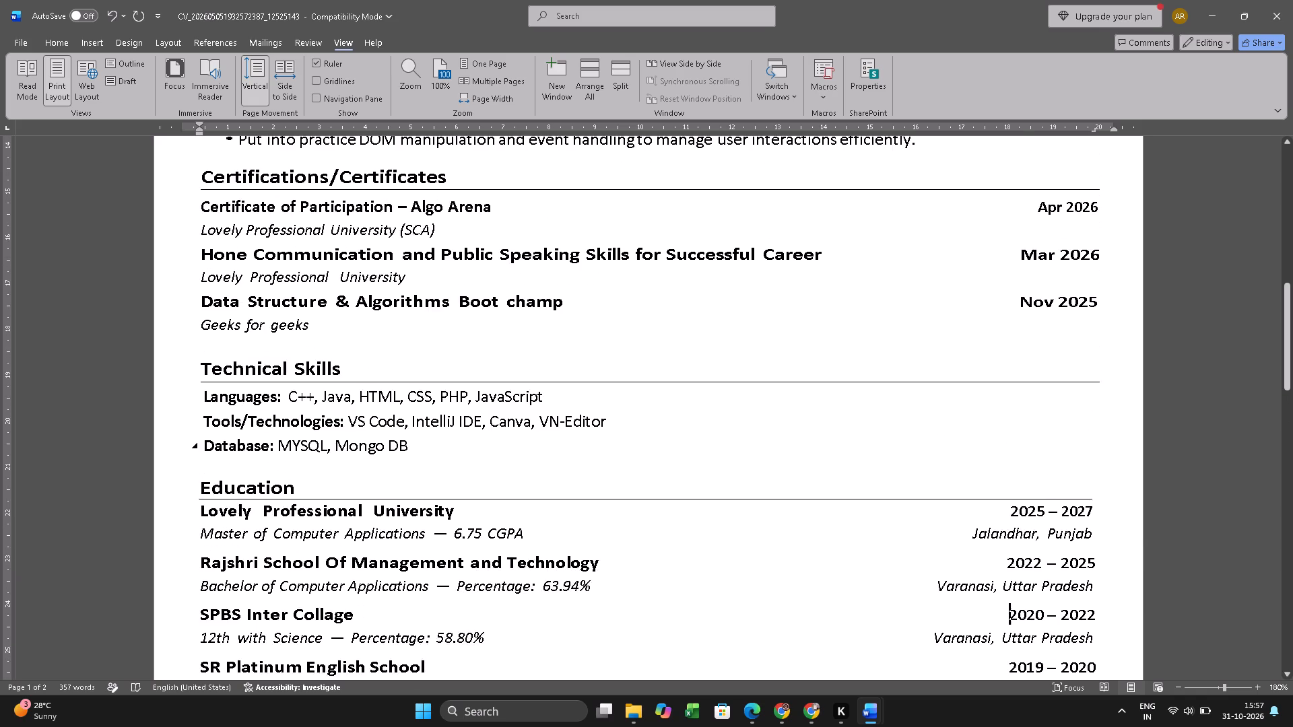
scroll(804, 282, up, 3)
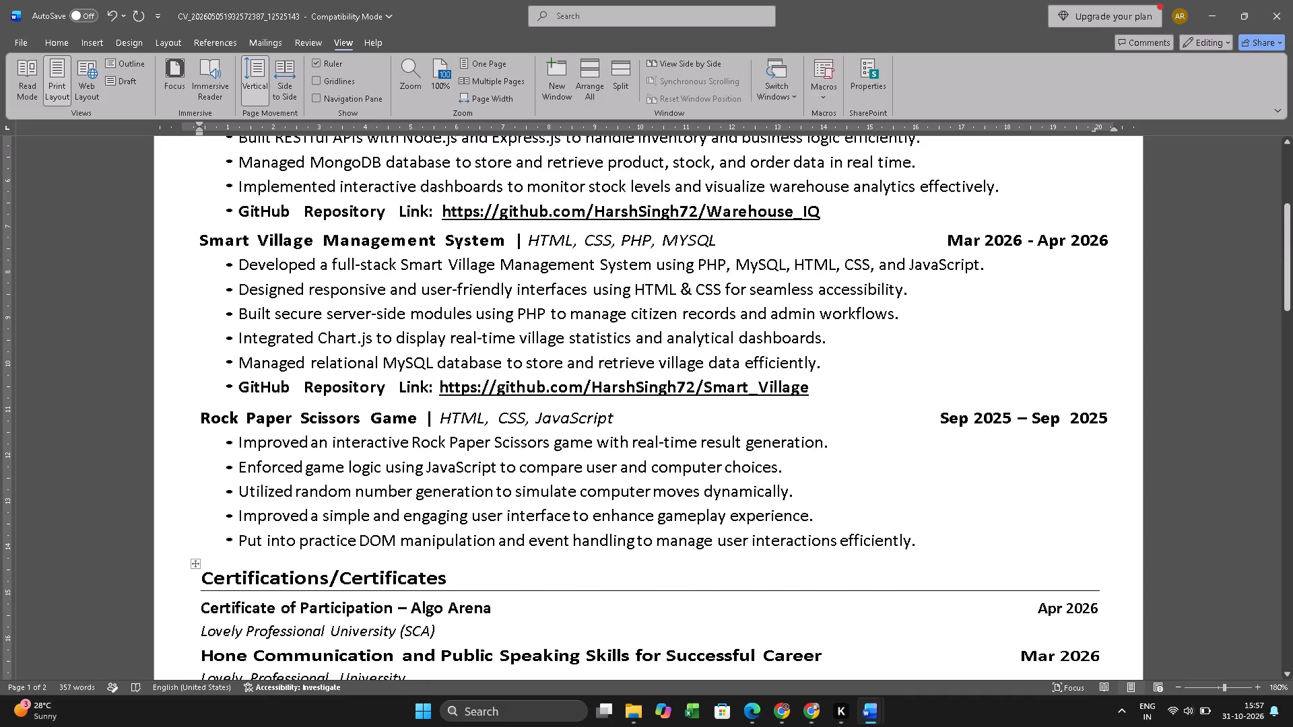
scroll(804, 282, up, 2)
scroll(804, 282, down, 1)
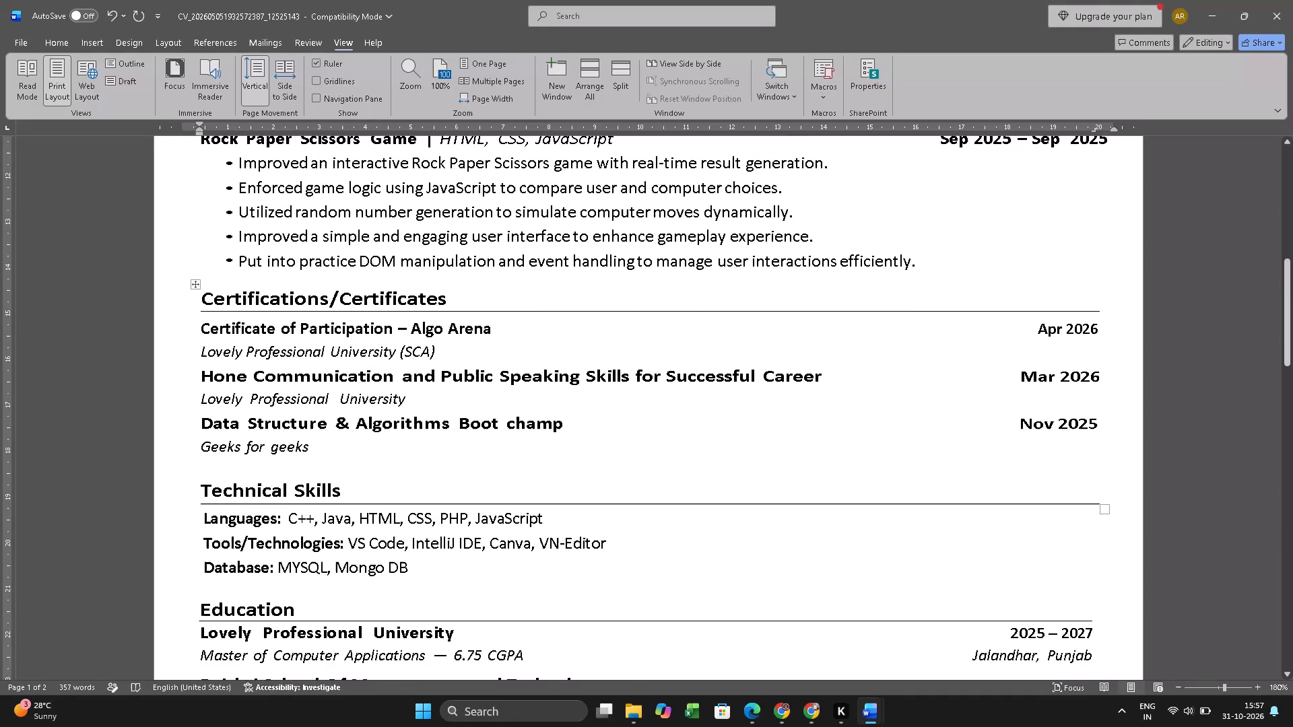
key(ctrl+s)
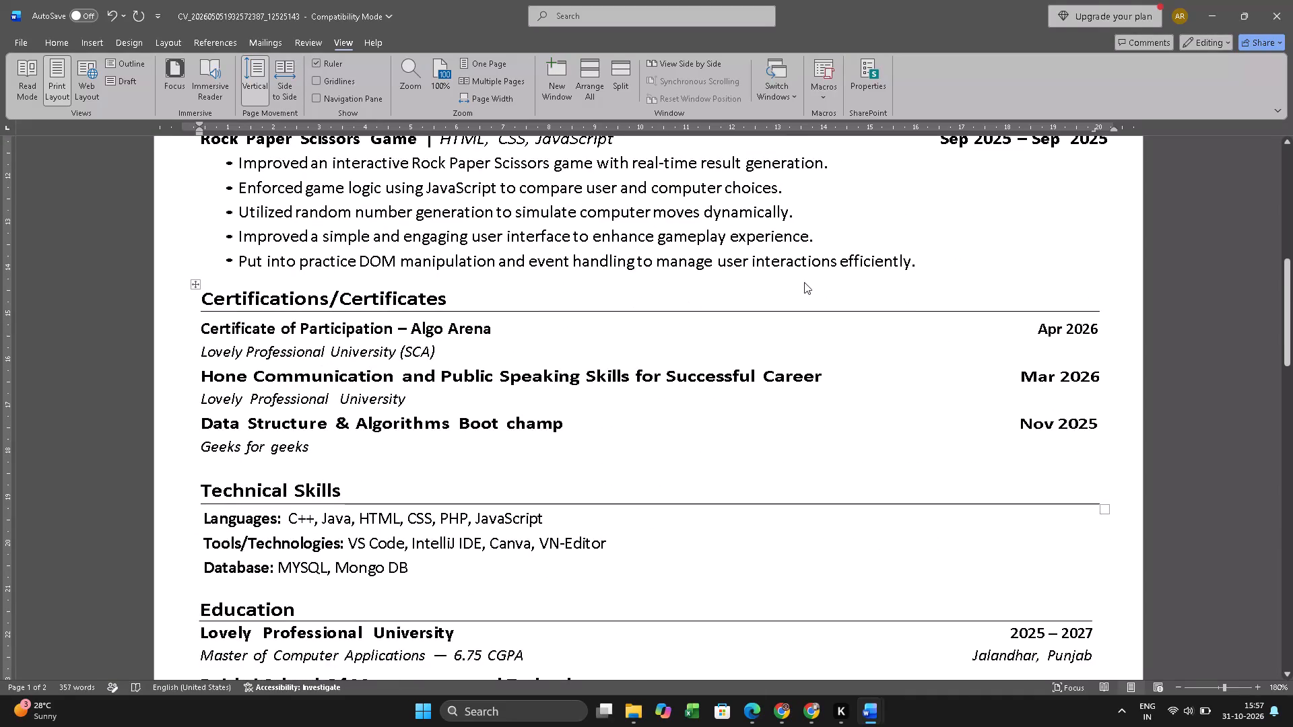
click(20, 42)
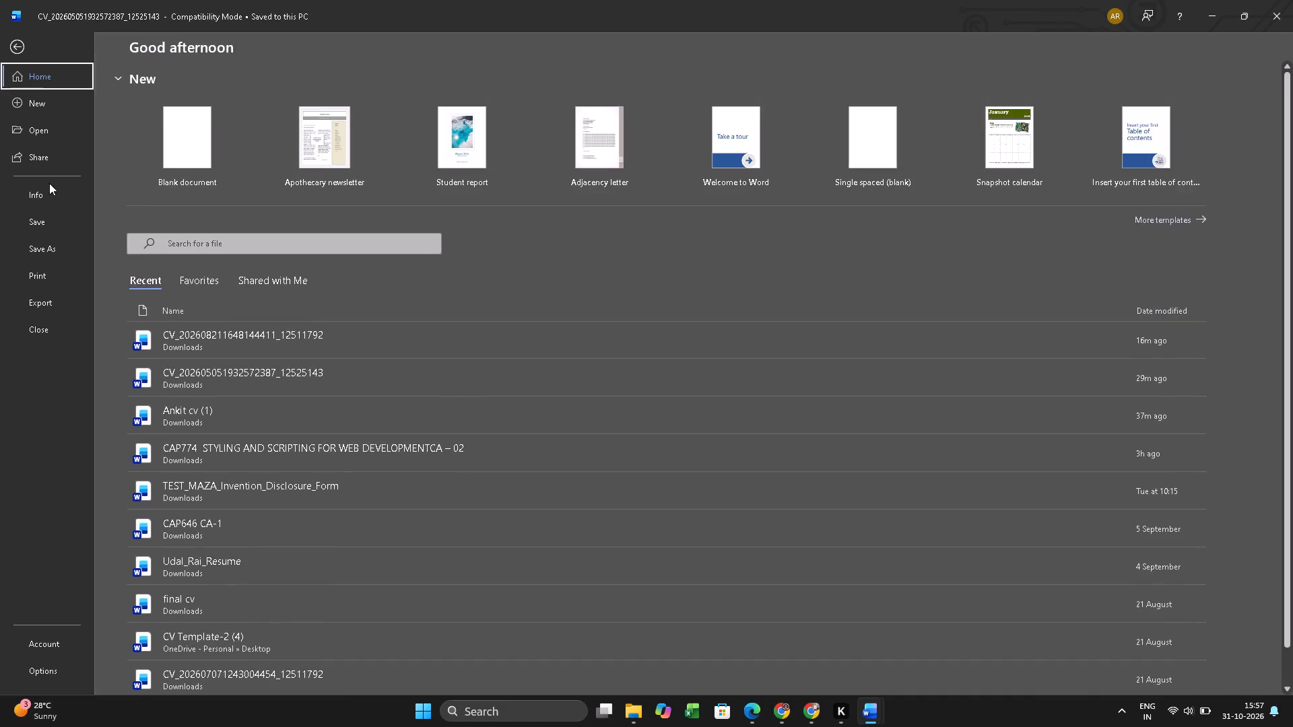
click(36, 229)
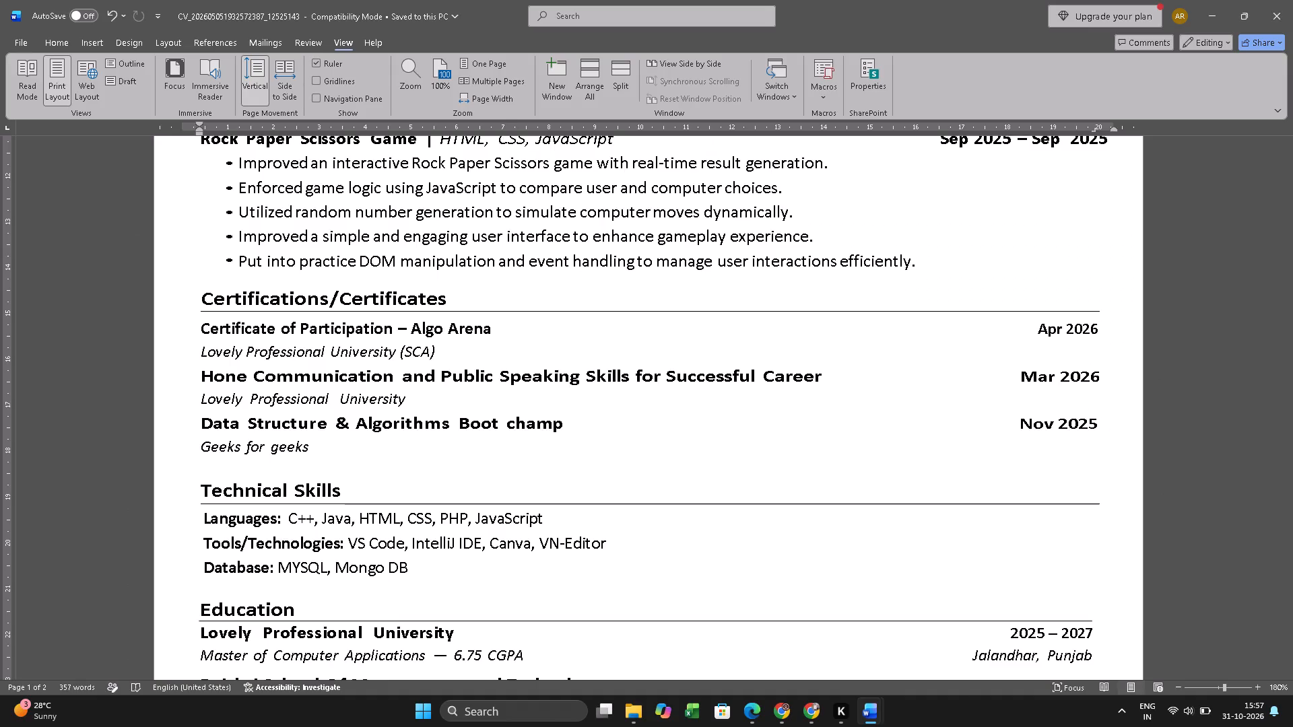
Start saving a copy of the CV in the Downloads folder and clear the suggested file name for a new one.
click(22, 42)
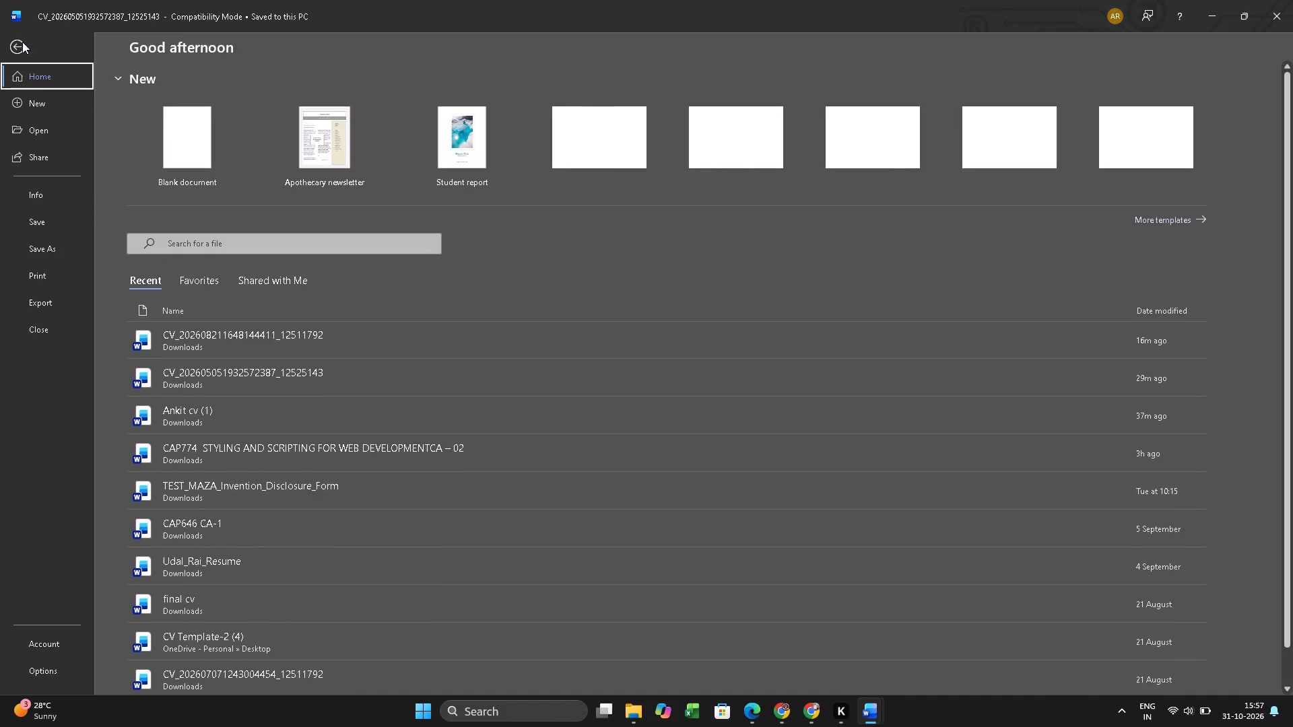
click(44, 245)
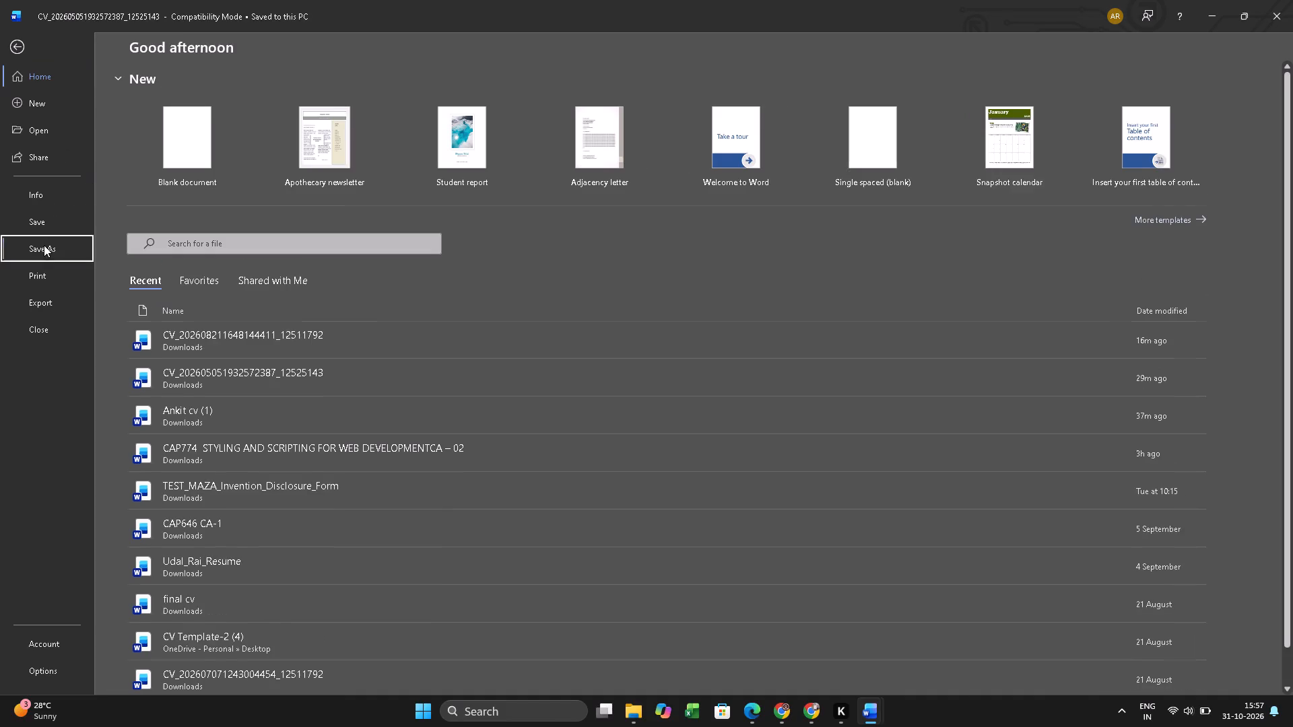
click(159, 360)
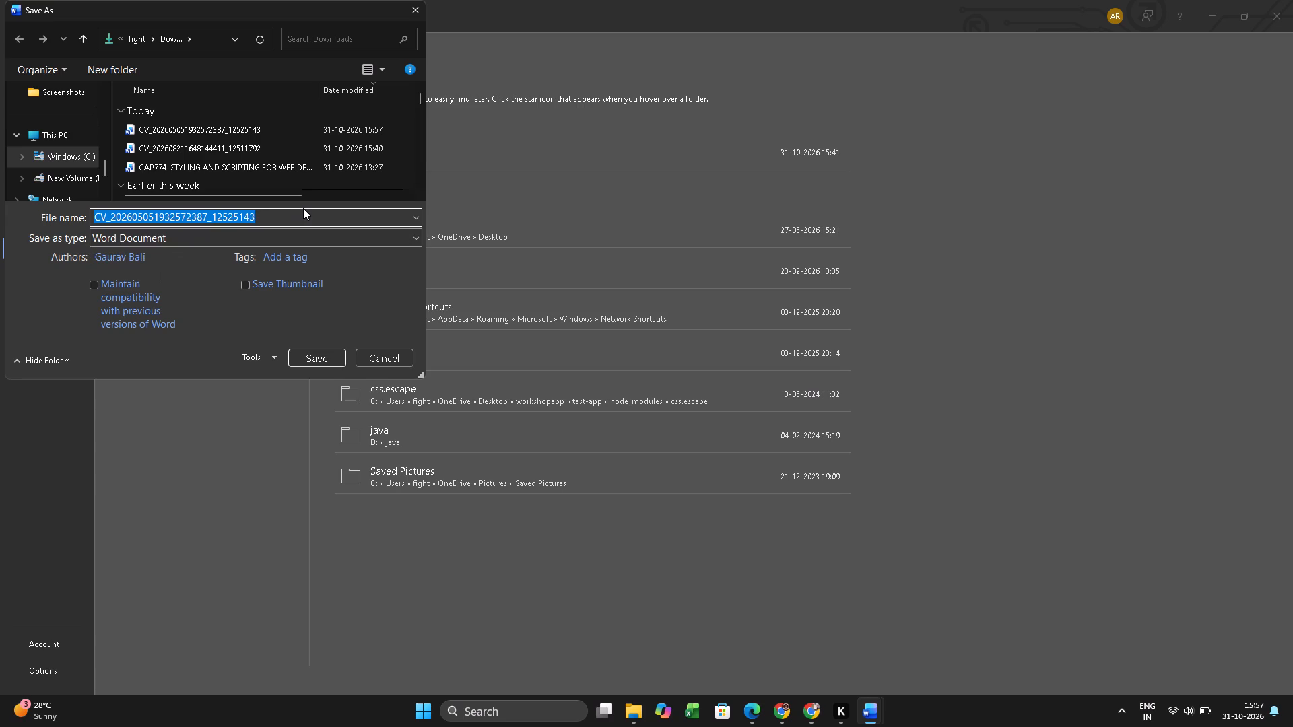
key(BackSpace)
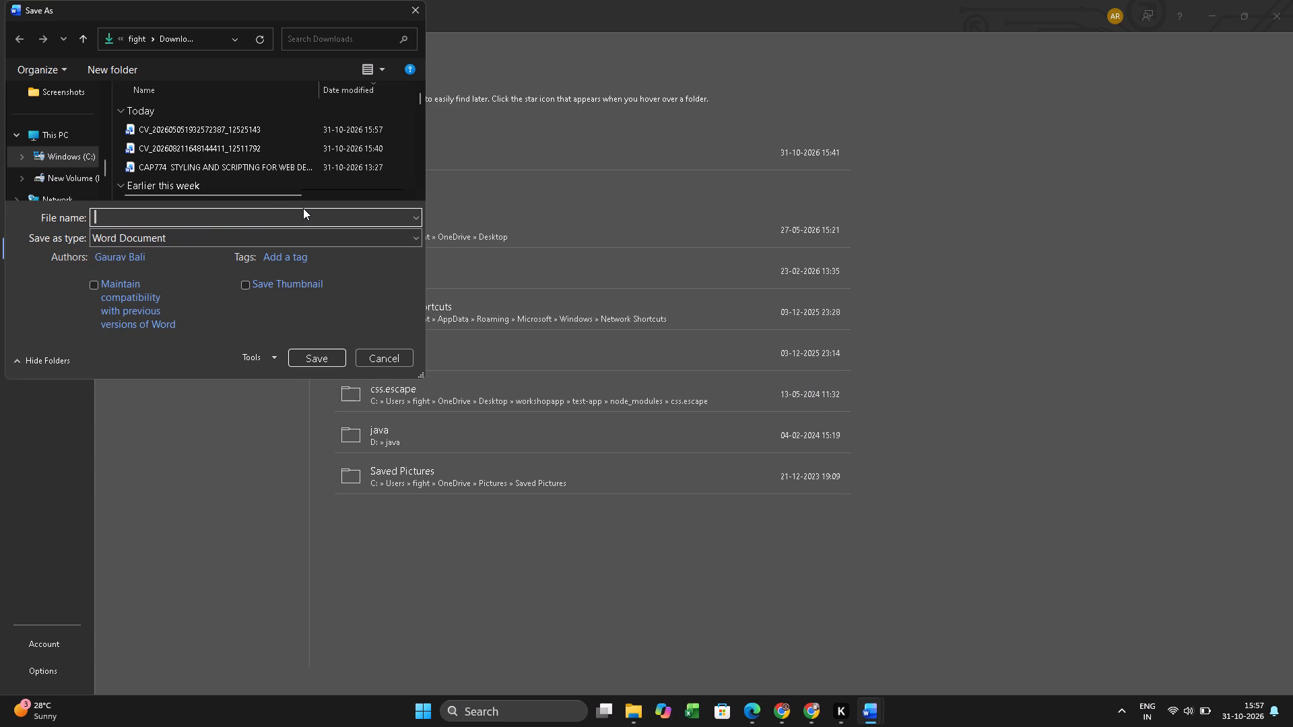
key(p)
key(BackSpace)
Name the copy of the CV HARSH_CV and save it as a PDF in the Downloads folder.
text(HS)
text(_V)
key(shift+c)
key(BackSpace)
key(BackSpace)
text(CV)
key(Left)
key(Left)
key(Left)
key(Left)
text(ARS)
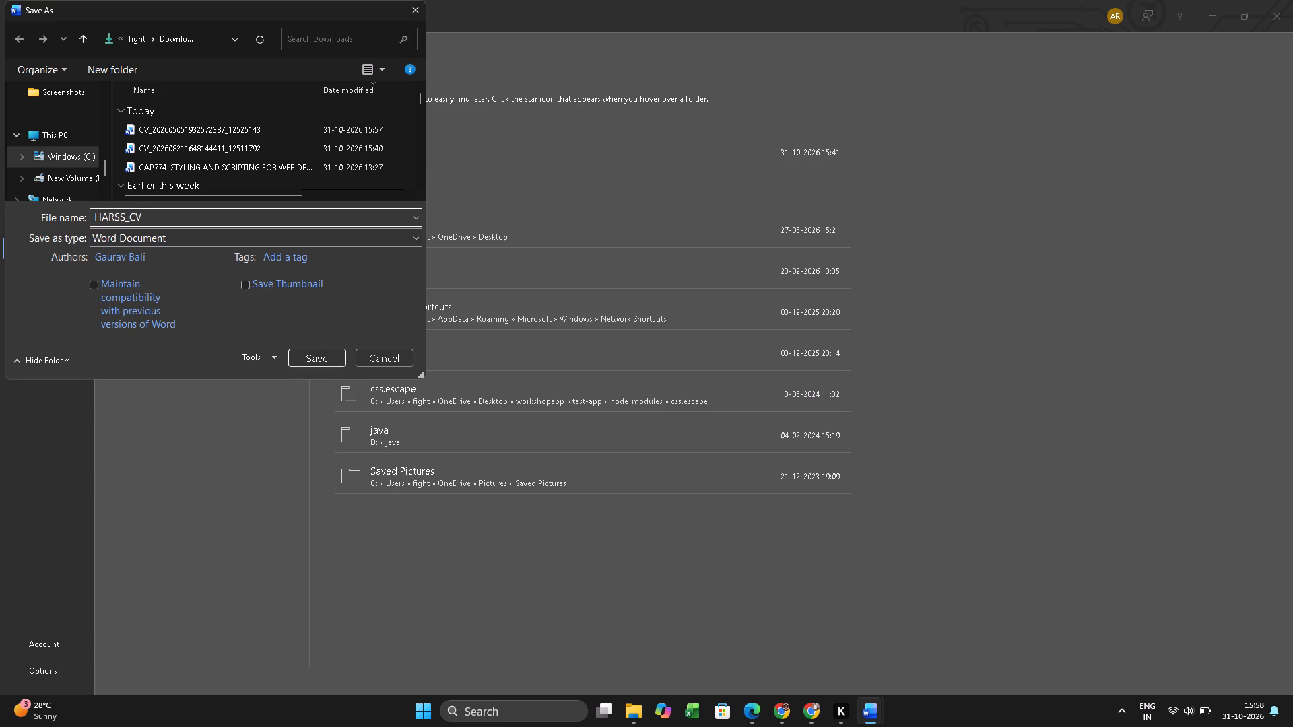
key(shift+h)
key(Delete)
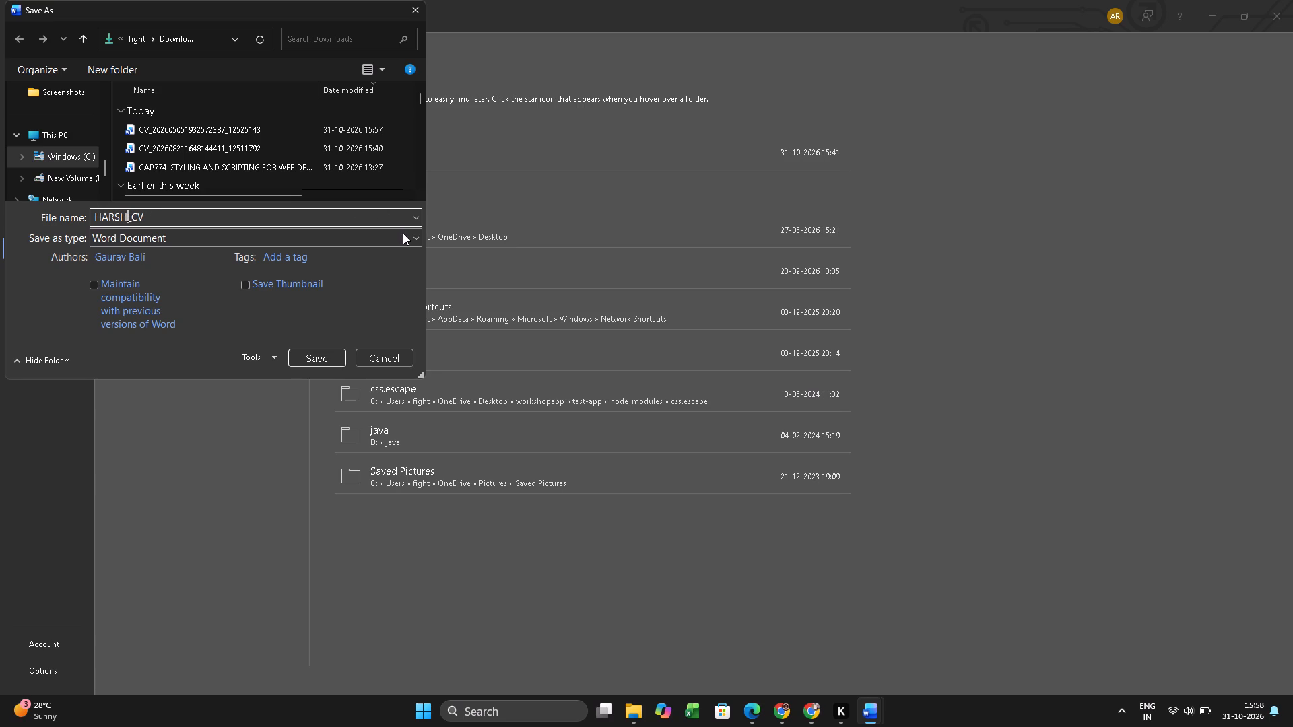
click(403, 233)
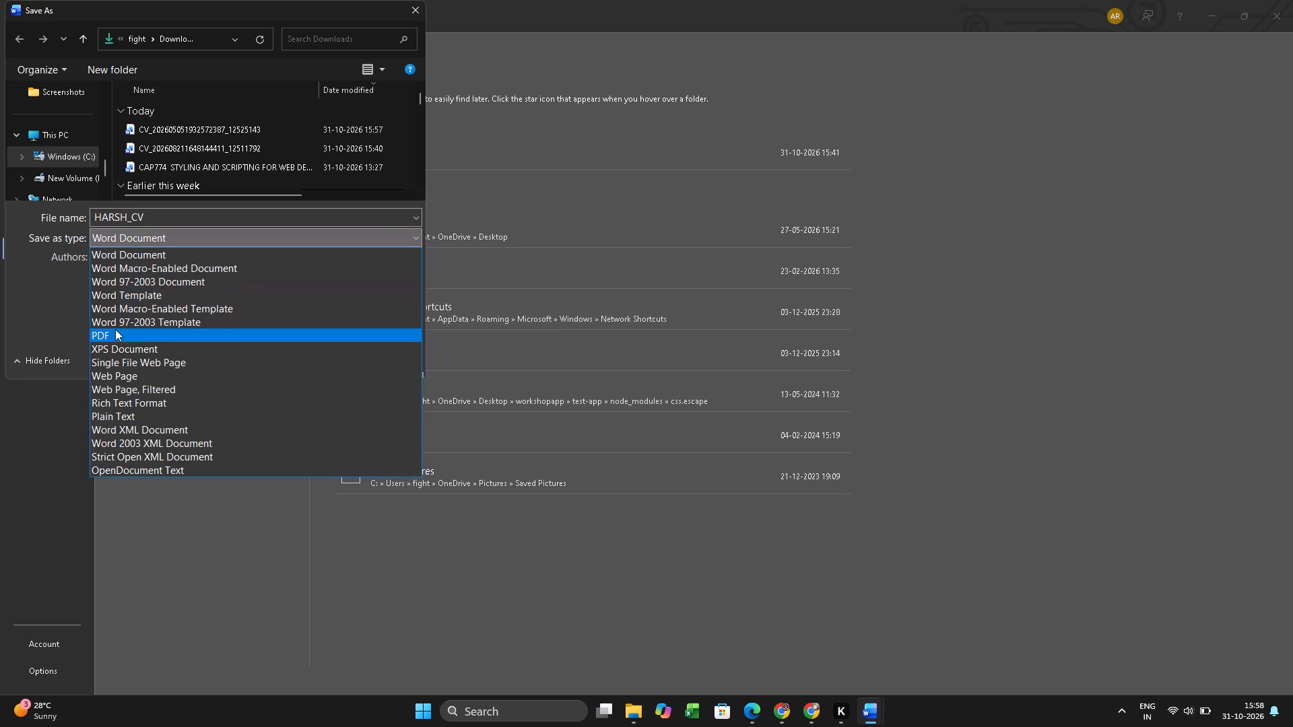
click(114, 329)
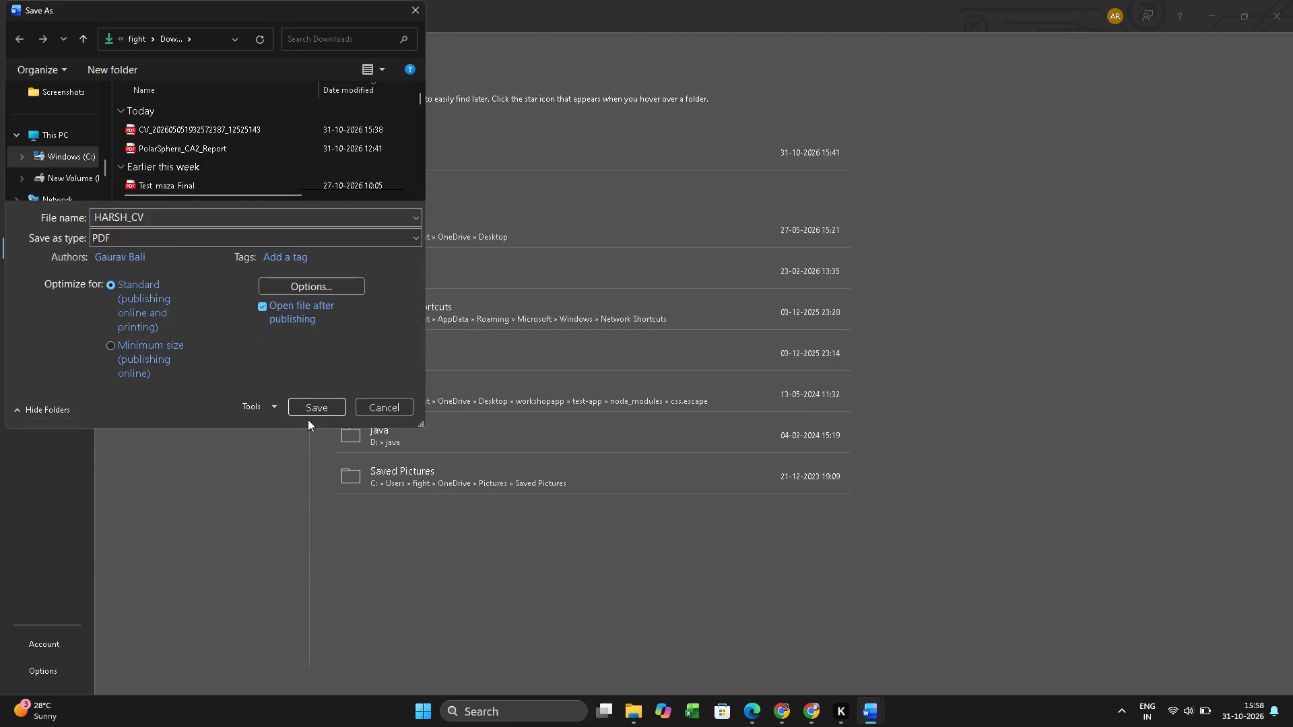
click(318, 408)
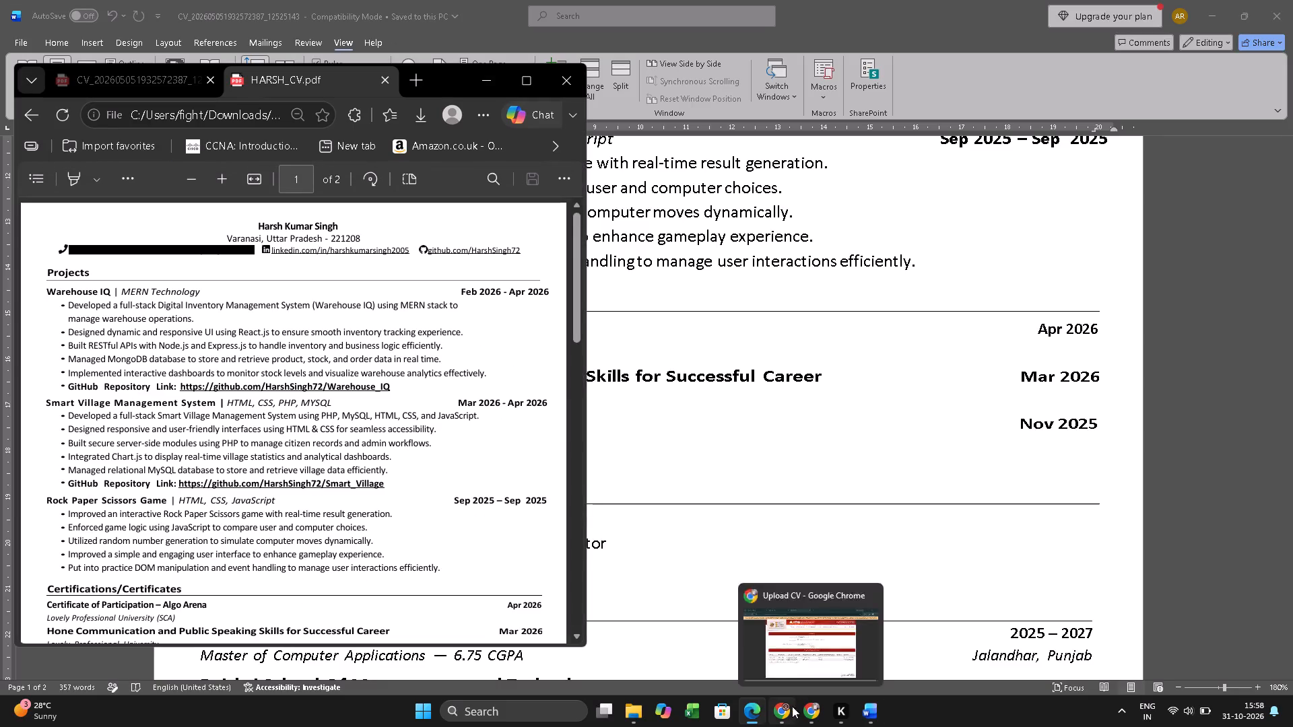
Switch to Google Chrome with the placement portal's Upload CV page.
click(806, 713)
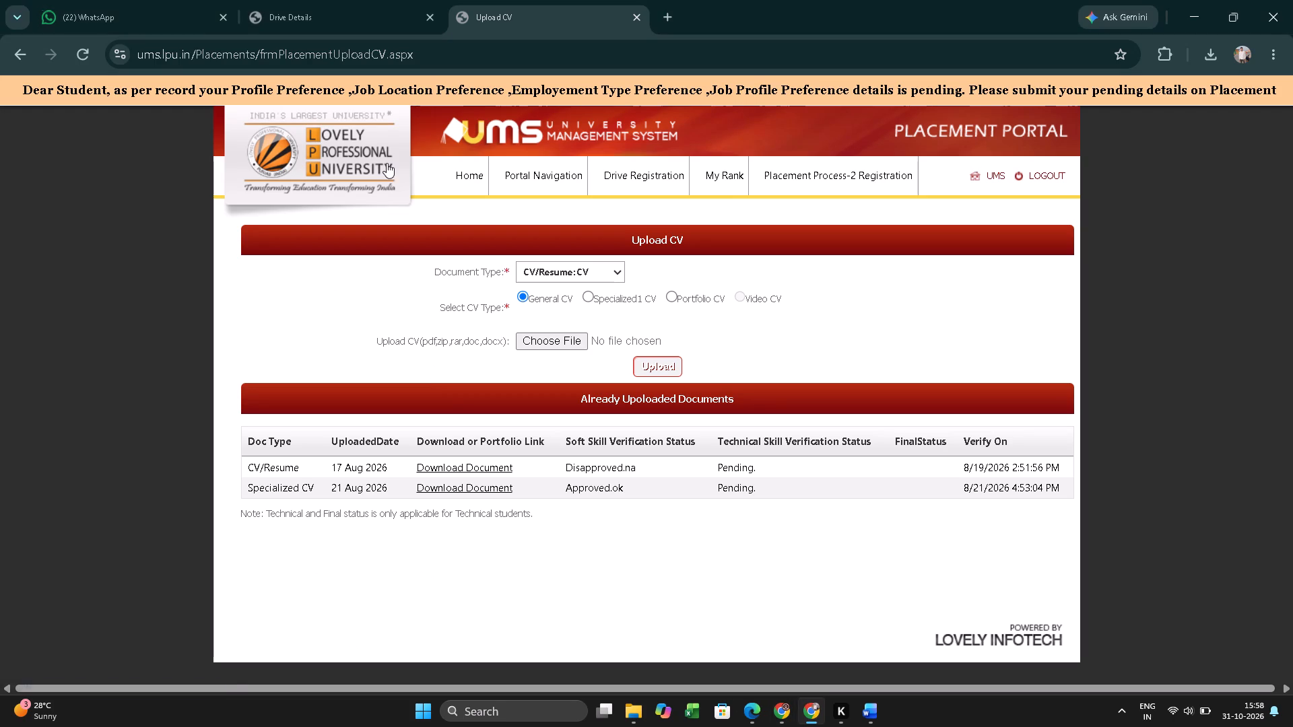